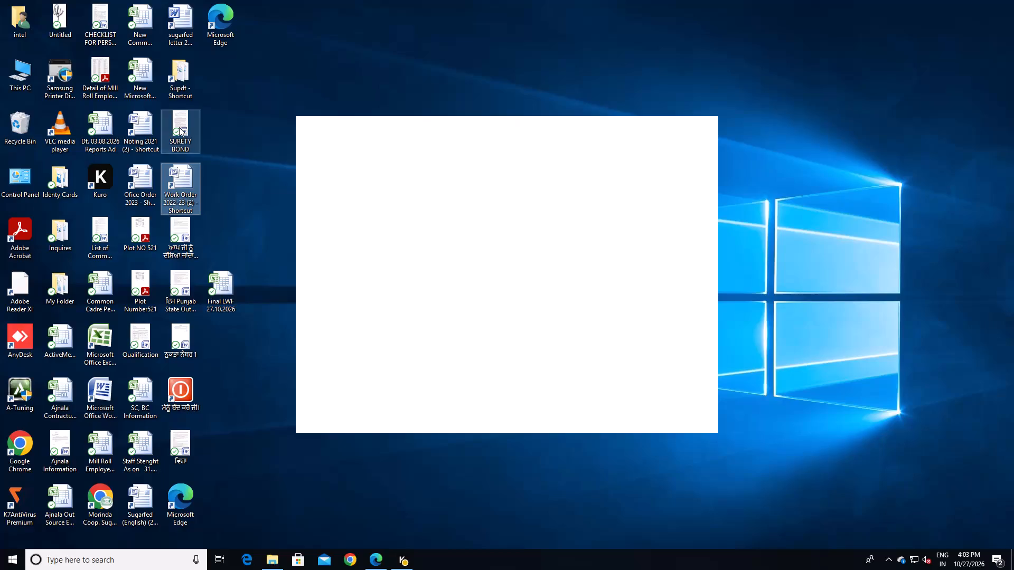
Open the Work Order 2022-23 (2) document from its desktop shortcut.
{"action": "key", "text": "Return"}
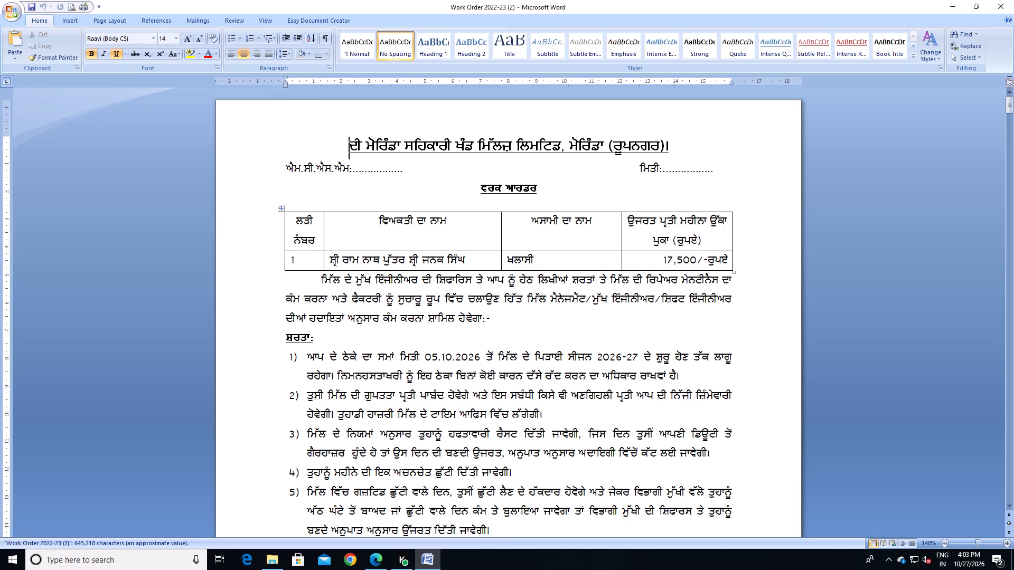
Search the document for the switch board attendant's name, step through several matches, and return to the document's beginning.
{"action": "key", "text": "ctrl+f"}
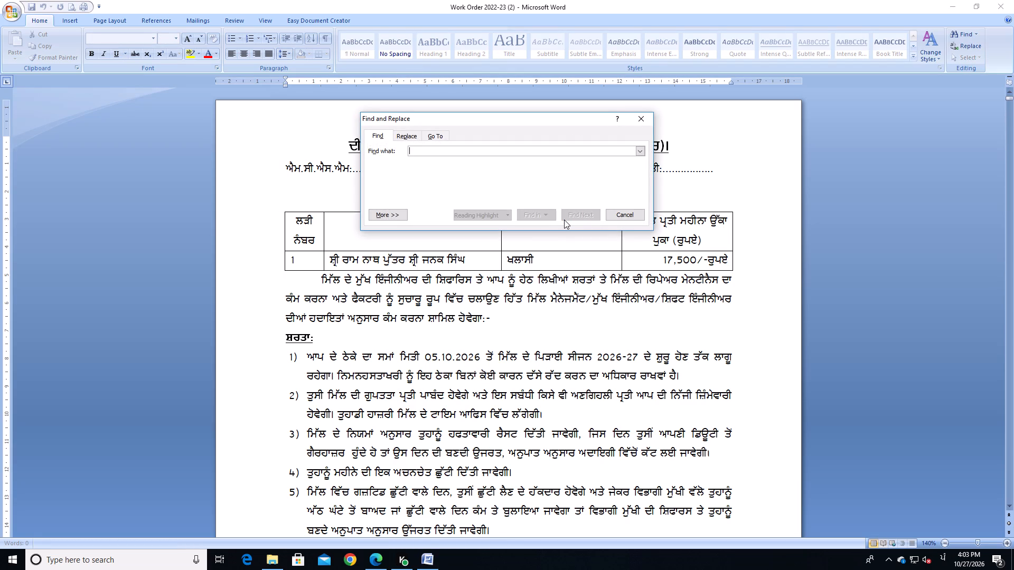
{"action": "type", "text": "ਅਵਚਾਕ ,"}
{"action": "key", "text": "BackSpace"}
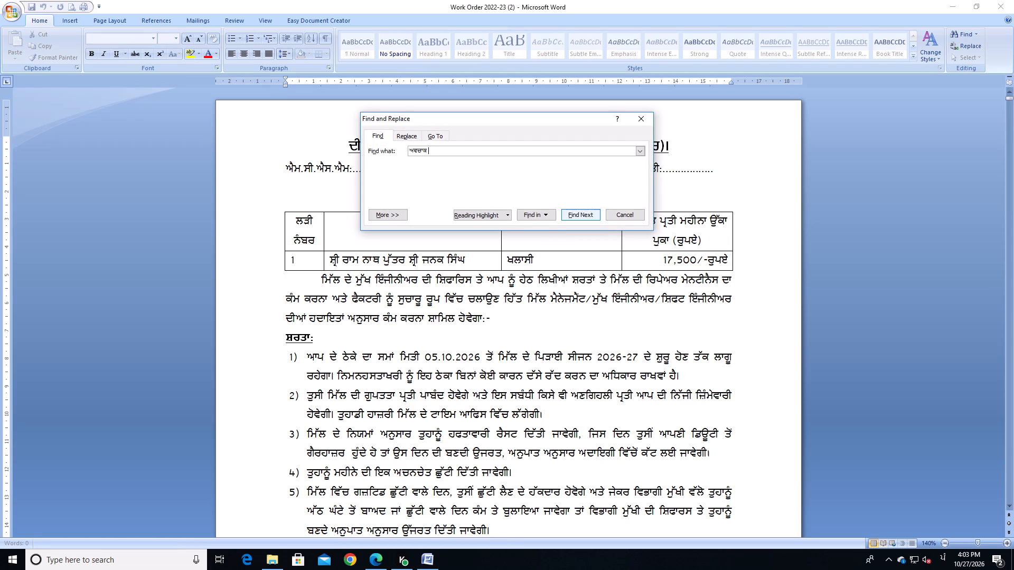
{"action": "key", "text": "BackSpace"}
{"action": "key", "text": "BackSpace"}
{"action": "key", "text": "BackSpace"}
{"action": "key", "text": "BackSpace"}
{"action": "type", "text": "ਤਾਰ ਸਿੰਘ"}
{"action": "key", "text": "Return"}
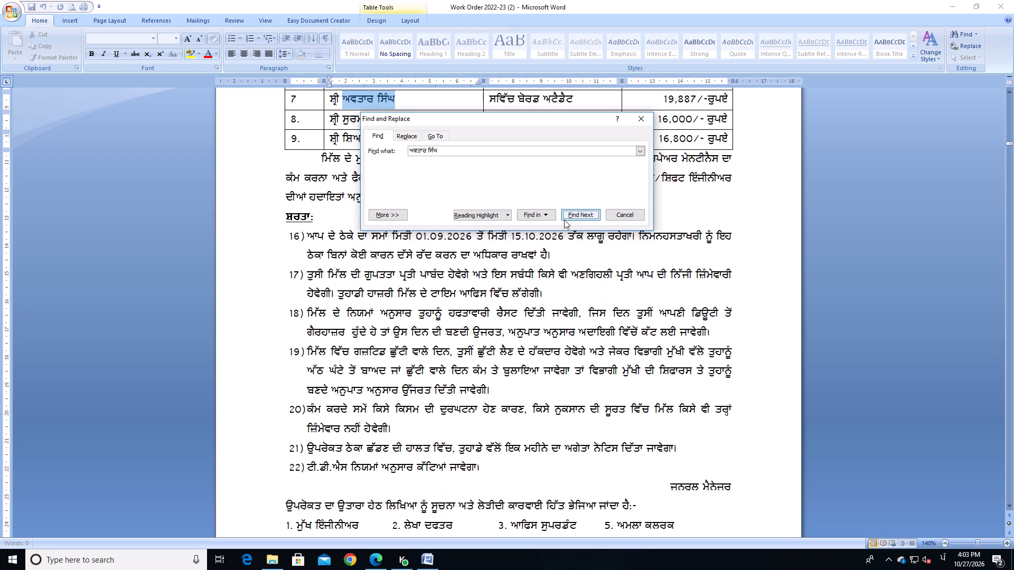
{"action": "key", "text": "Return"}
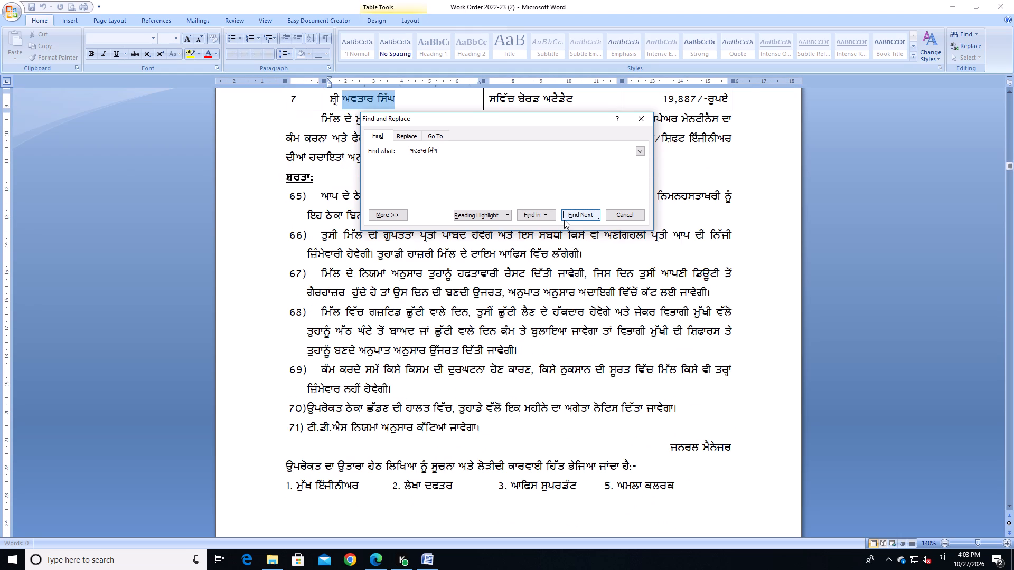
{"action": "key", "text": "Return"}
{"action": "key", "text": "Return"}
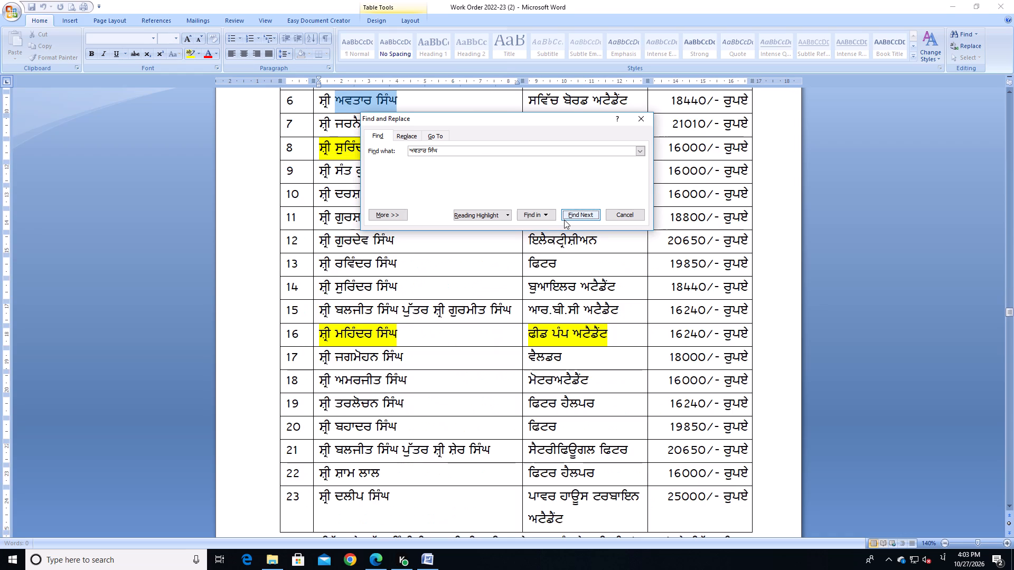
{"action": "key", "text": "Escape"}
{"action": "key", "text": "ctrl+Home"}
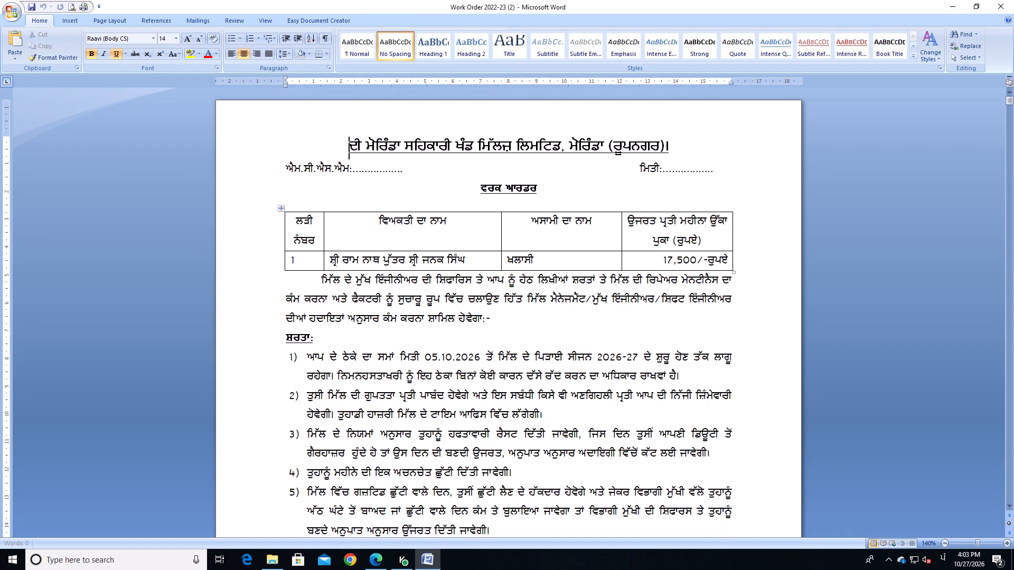
Search the document for the wage amount as 28800 and as 28,800.
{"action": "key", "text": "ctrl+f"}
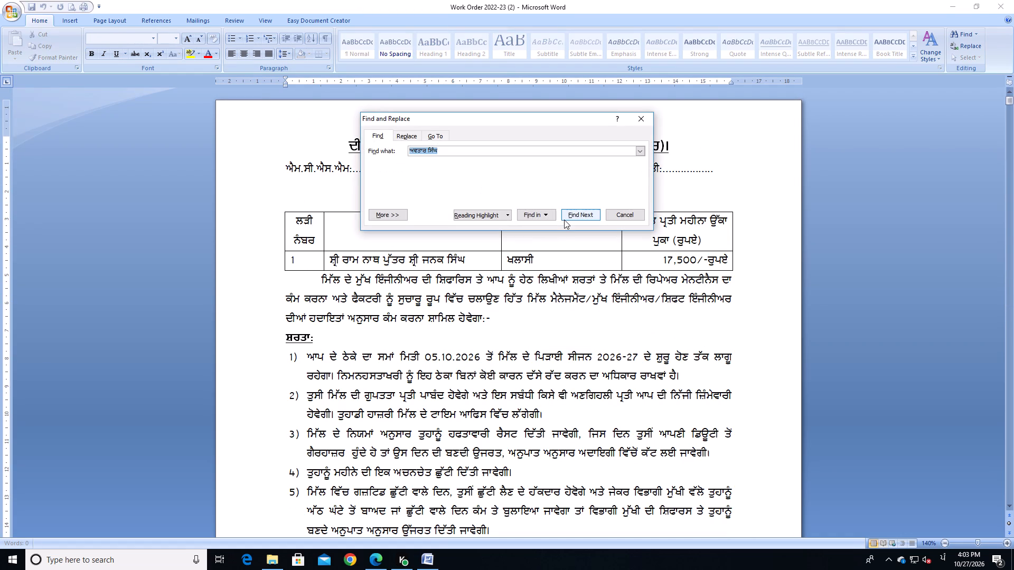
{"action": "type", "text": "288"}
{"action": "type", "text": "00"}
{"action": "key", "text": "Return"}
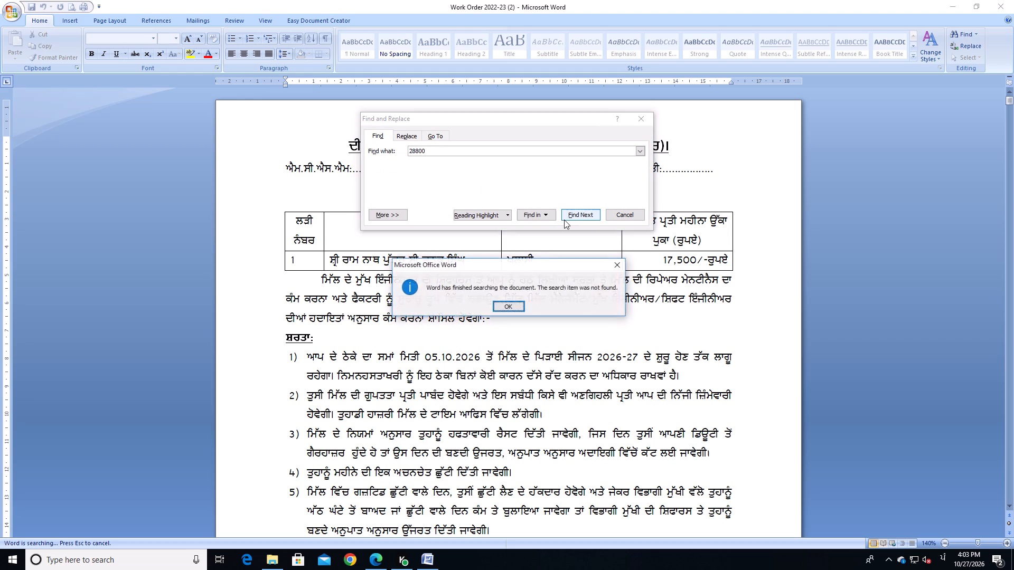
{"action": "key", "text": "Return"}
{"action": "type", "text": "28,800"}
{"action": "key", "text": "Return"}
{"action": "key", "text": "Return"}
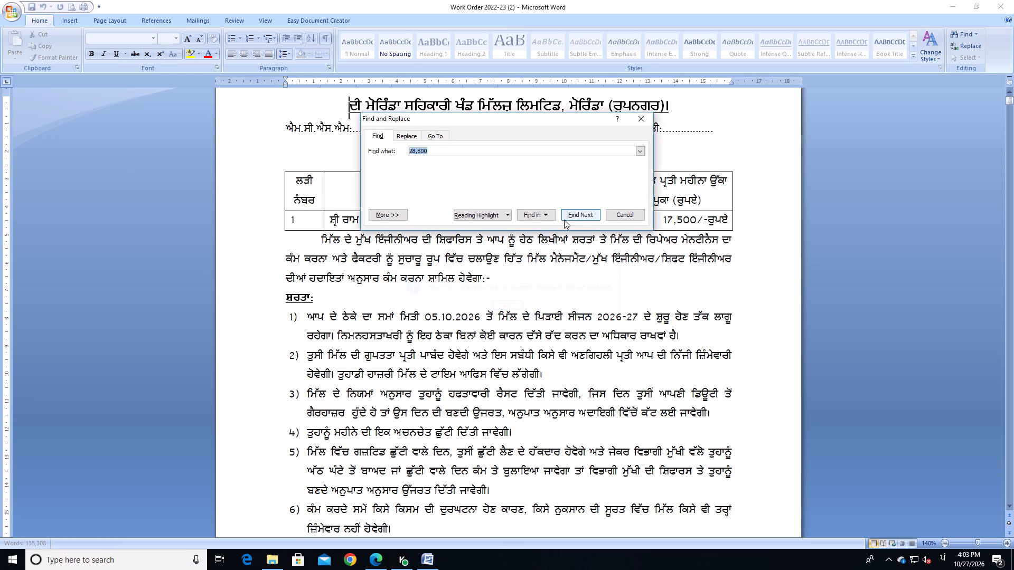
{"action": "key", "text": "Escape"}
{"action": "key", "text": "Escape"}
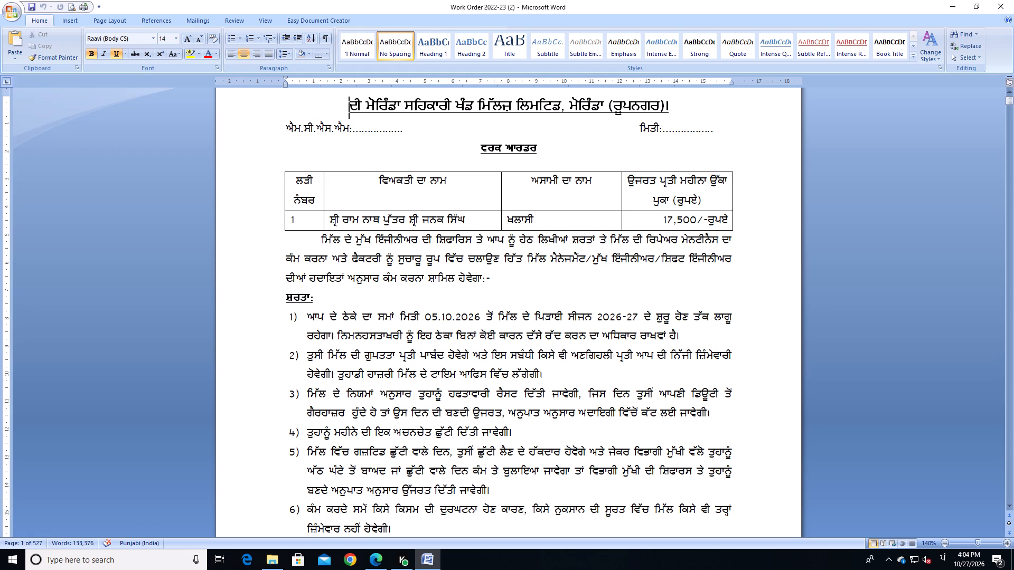
Search again for the switch board attendant's name and step through the matching work orders.
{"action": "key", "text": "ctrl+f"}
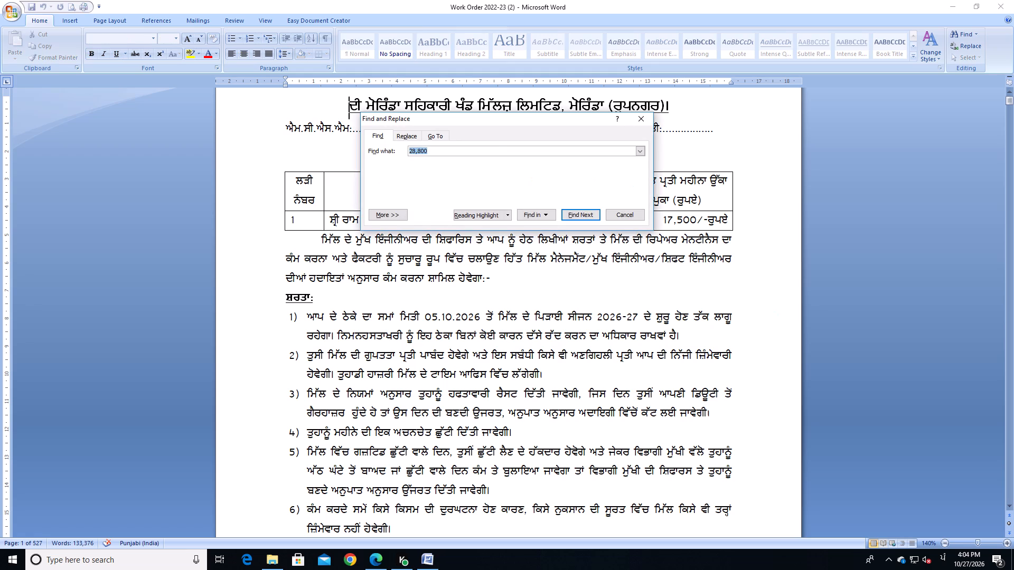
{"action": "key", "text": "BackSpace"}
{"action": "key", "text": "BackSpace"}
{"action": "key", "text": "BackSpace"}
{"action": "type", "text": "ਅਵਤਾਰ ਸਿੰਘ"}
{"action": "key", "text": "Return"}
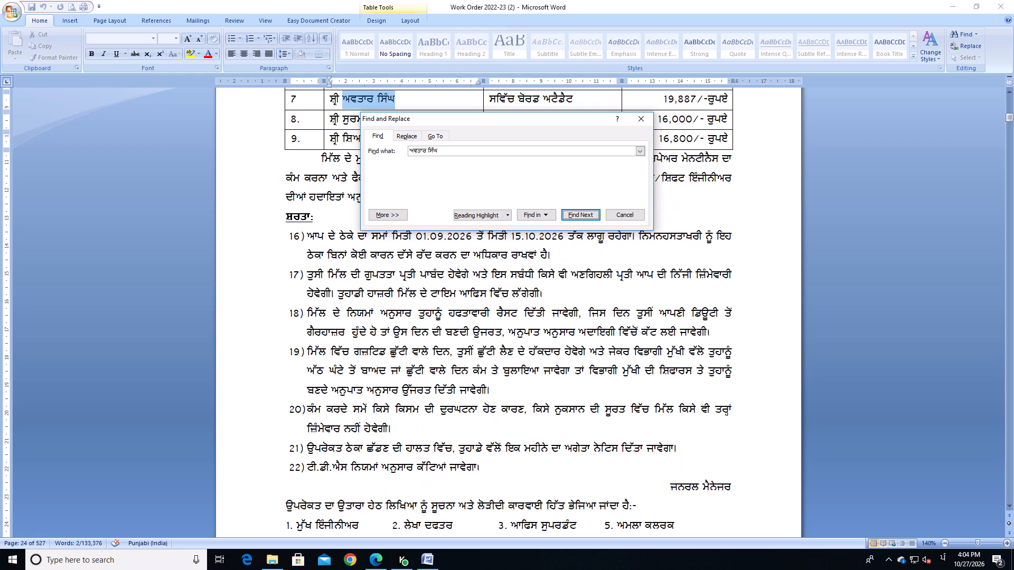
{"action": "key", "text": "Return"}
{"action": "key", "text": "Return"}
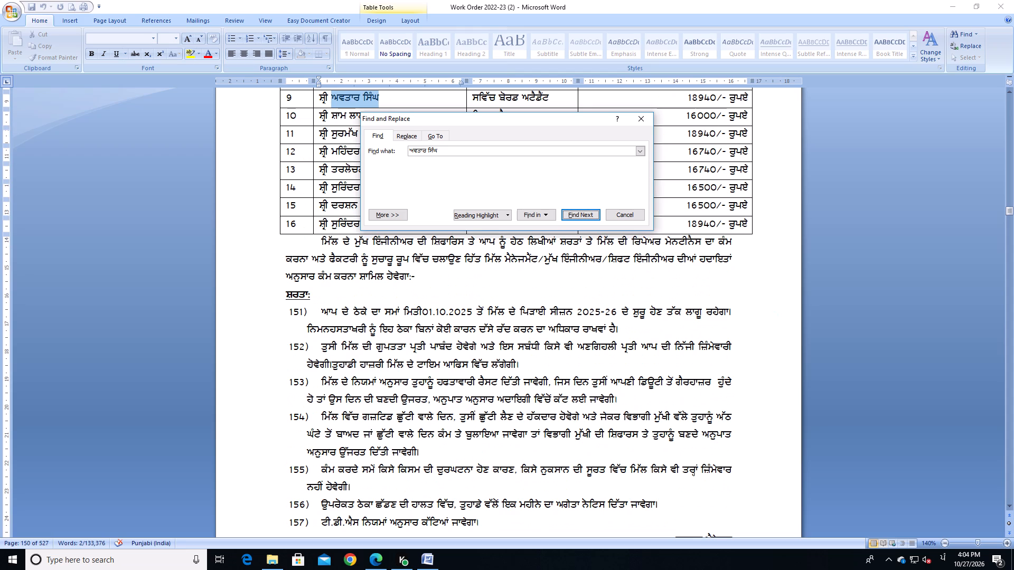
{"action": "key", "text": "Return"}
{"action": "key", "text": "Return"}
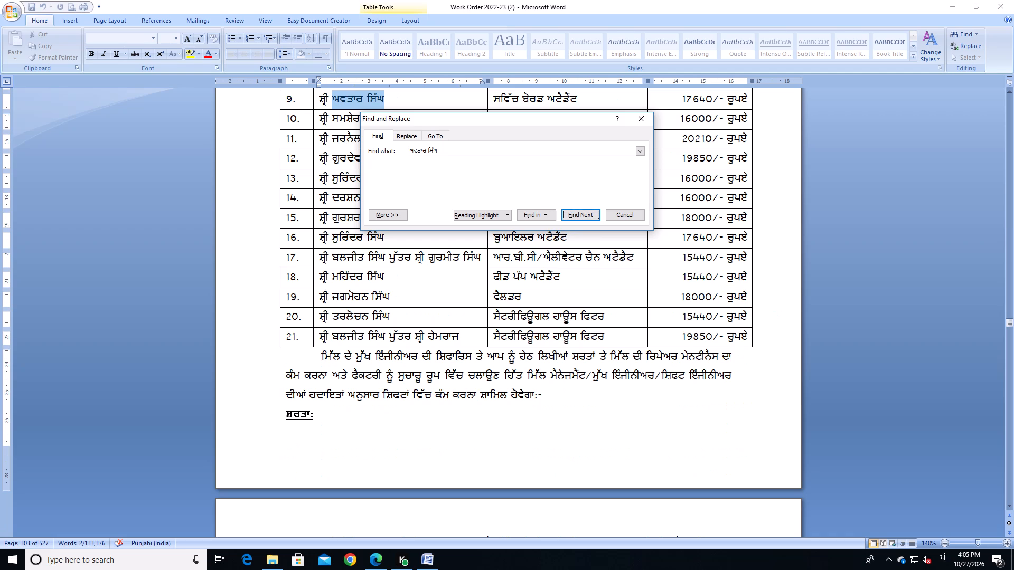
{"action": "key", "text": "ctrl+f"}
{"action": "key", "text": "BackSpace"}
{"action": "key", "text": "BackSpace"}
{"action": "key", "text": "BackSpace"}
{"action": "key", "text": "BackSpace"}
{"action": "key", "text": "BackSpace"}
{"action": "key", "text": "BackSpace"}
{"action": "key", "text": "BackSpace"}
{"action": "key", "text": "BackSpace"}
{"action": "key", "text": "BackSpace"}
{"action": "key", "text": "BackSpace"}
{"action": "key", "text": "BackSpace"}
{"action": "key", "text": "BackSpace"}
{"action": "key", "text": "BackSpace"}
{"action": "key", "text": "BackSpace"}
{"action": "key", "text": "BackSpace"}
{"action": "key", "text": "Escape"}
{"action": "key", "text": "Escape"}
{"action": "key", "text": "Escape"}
Search for the fireman's name to locate his earlier work order for the 2025-26 season.
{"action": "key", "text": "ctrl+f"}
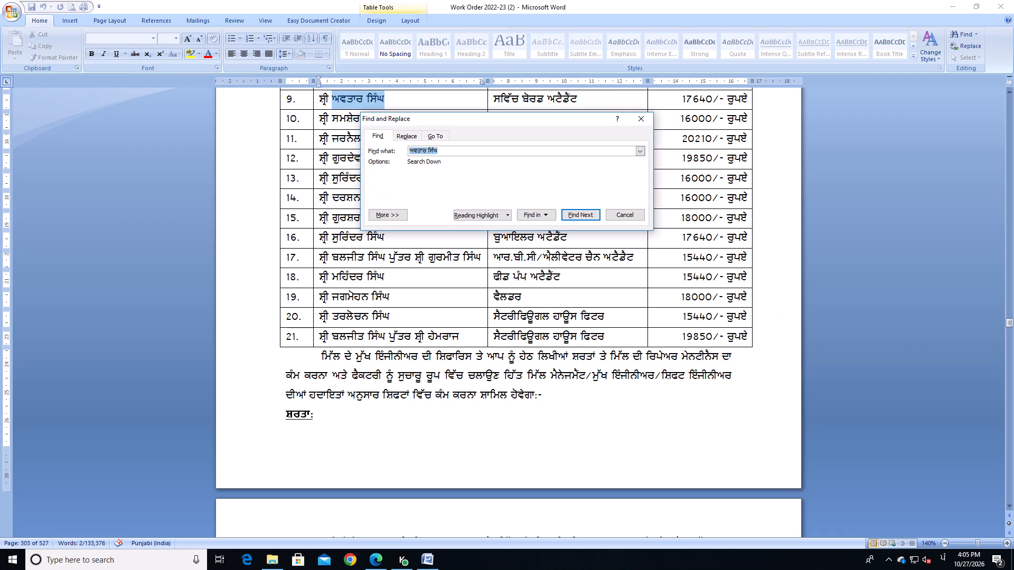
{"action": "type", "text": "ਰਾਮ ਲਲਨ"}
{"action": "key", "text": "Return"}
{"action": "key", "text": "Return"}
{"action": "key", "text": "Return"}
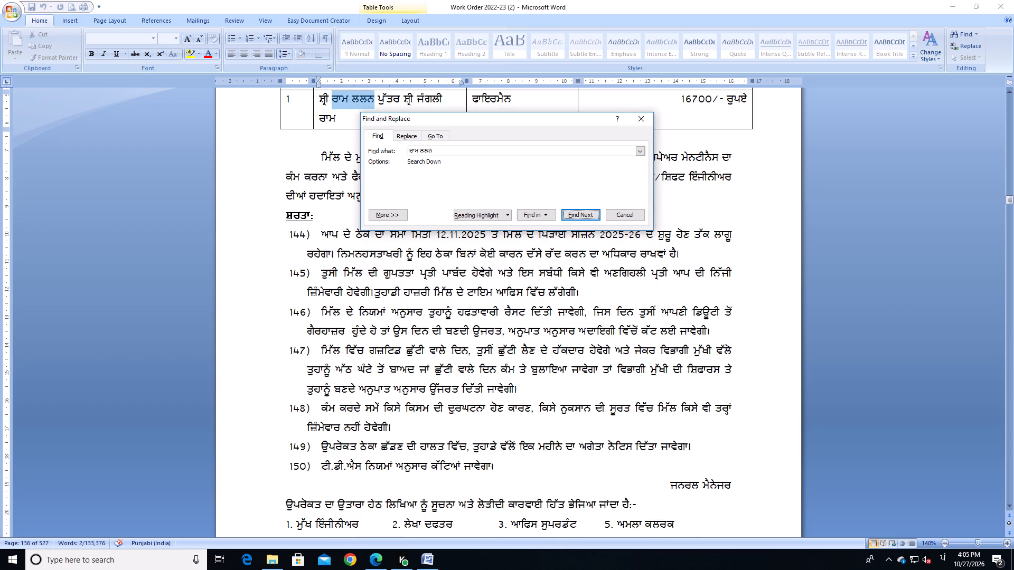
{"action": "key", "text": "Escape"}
Copy the fireman's whole work order, from the mill heading through the copy-to list, and paste it at the document's beginning.
{"action": "scroll", "coordinate": [741, 436], "scroll_direction": "up", "scroll_amount": 9}
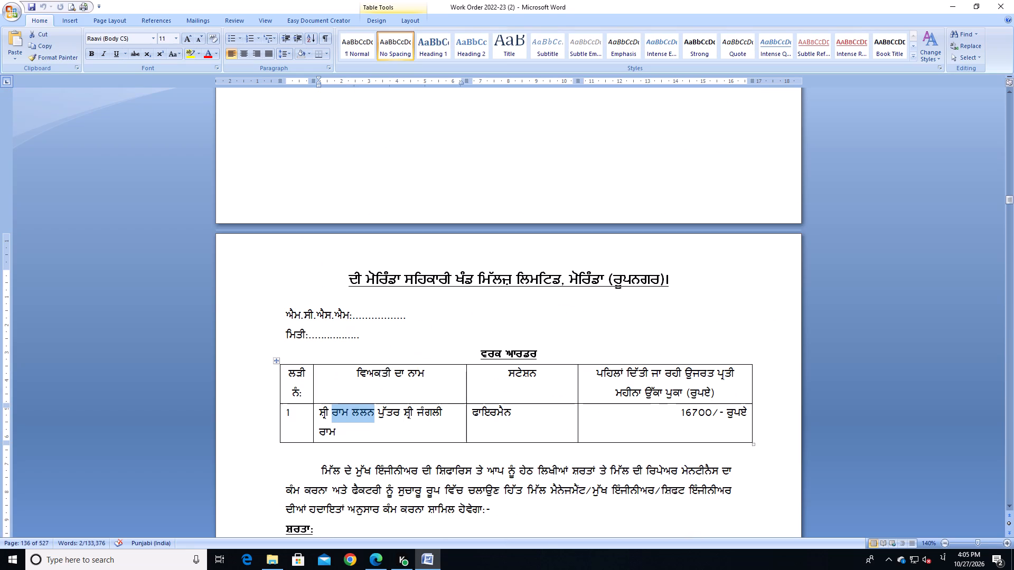
{"action": "left_click_drag", "start_coordinate": [346, 281], "coordinate": [711, 556]}
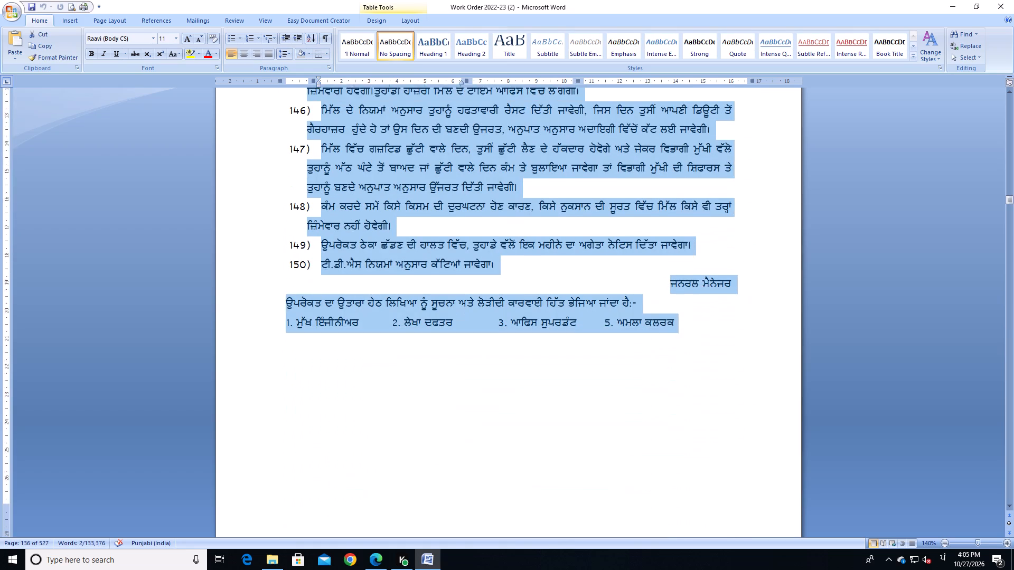
{"action": "left_click_drag", "start_coordinate": [711, 556], "coordinate": [700, 456]}
{"action": "key", "text": "ctrl+c"}
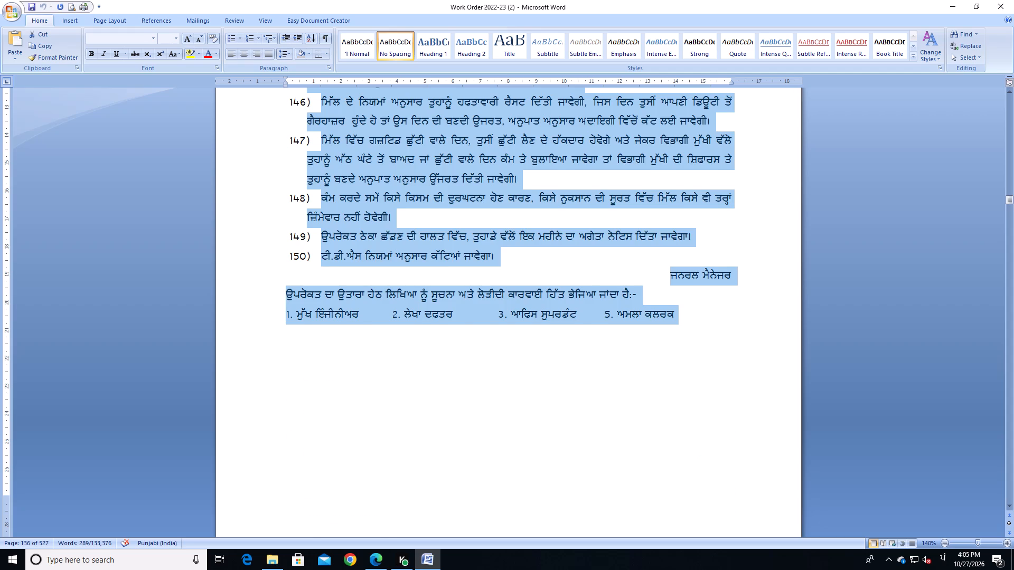
{"action": "key", "text": "ctrl+Home"}
{"action": "key", "text": "ctrl+v"}
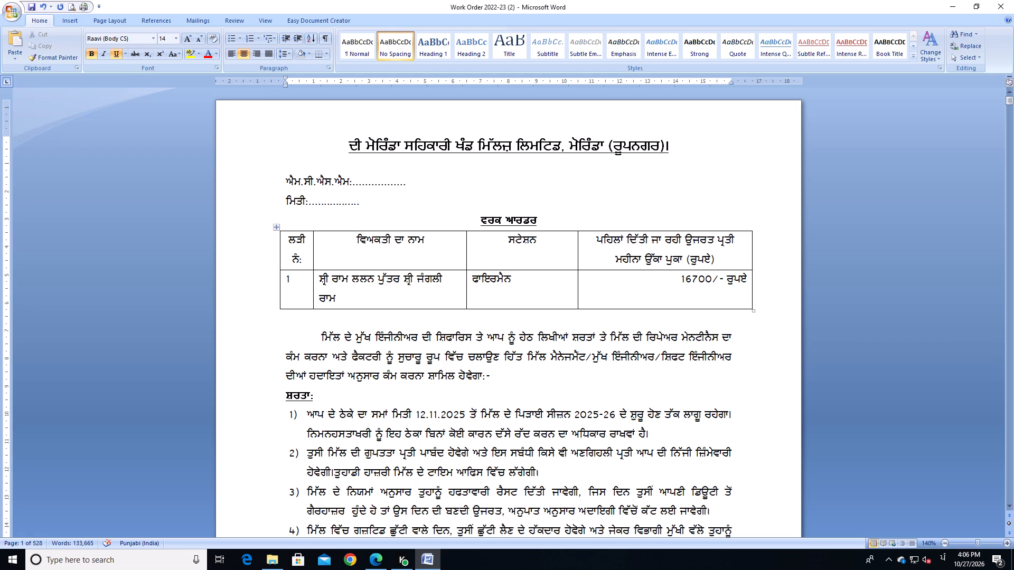
Bring the ਮਿਤੀ date field up onto the same line as the ਐਮ.ਸੀ.ਐਸ.ਐਮ reference number in the pasted work order.
{"action": "left_click", "coordinate": [477, 189]}
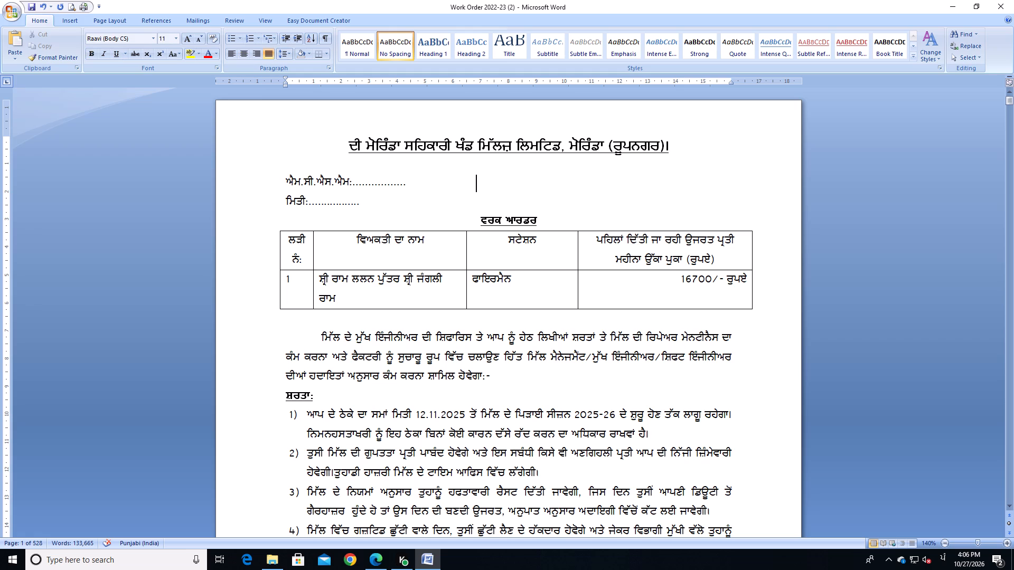
{"action": "left_click", "coordinate": [452, 176]}
{"action": "key", "text": "Delete"}
{"action": "key", "text": "Delete"}
{"action": "key", "text": "Delete"}
{"action": "key", "text": "Delete"}
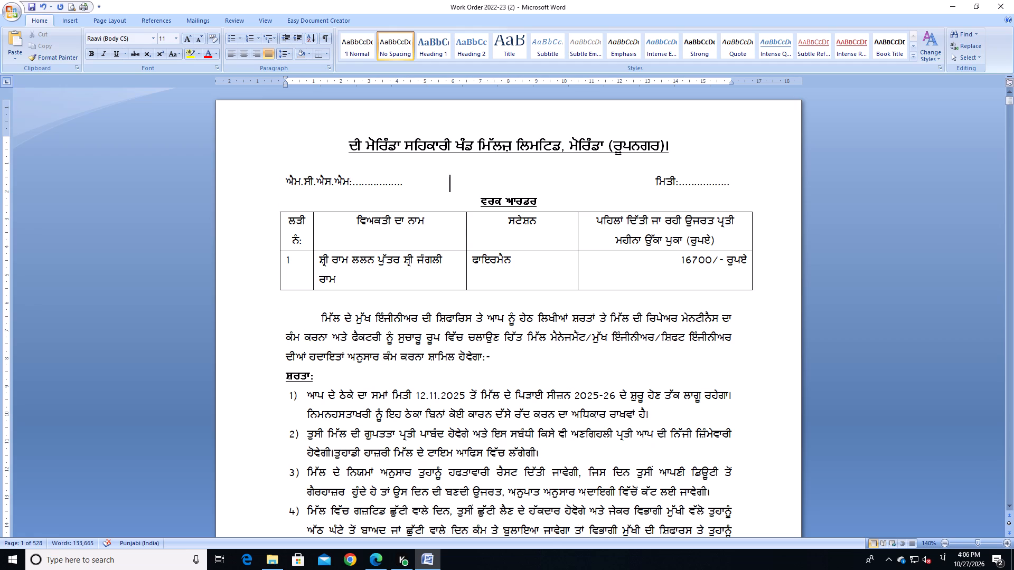
Set the contract start date in condition 1 of the new work order to 27.10.2026.
{"action": "left_click", "coordinate": [417, 397]}
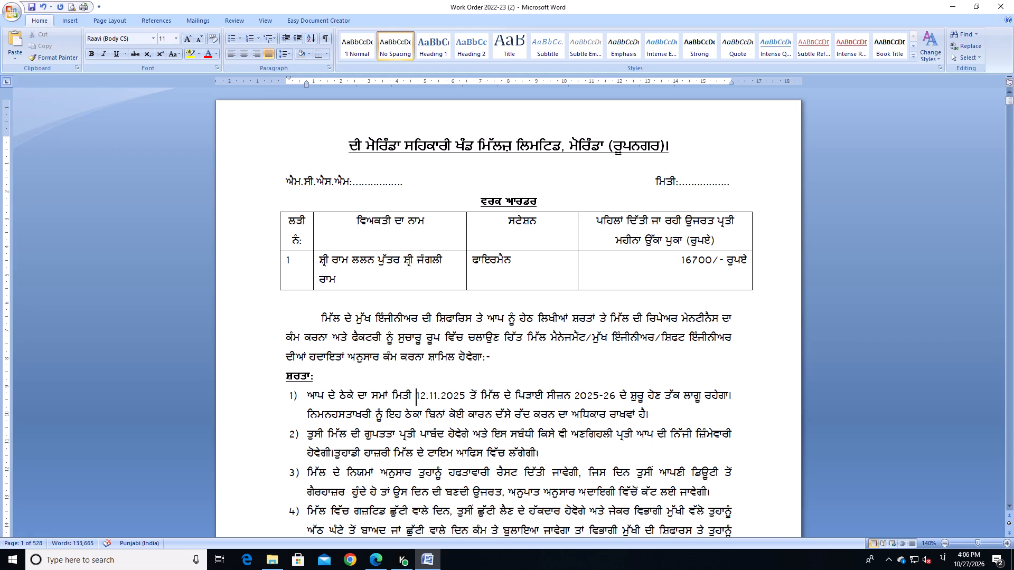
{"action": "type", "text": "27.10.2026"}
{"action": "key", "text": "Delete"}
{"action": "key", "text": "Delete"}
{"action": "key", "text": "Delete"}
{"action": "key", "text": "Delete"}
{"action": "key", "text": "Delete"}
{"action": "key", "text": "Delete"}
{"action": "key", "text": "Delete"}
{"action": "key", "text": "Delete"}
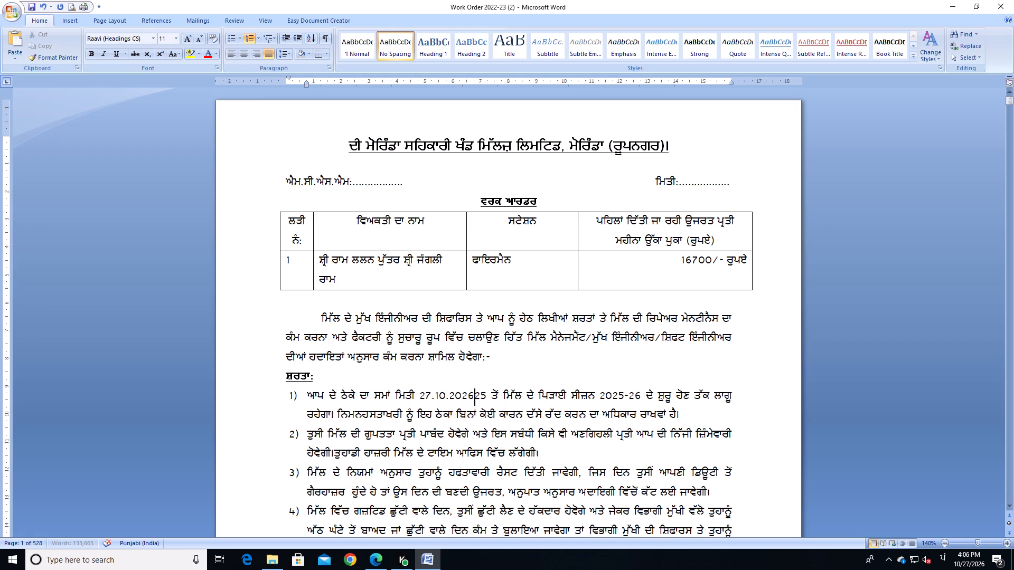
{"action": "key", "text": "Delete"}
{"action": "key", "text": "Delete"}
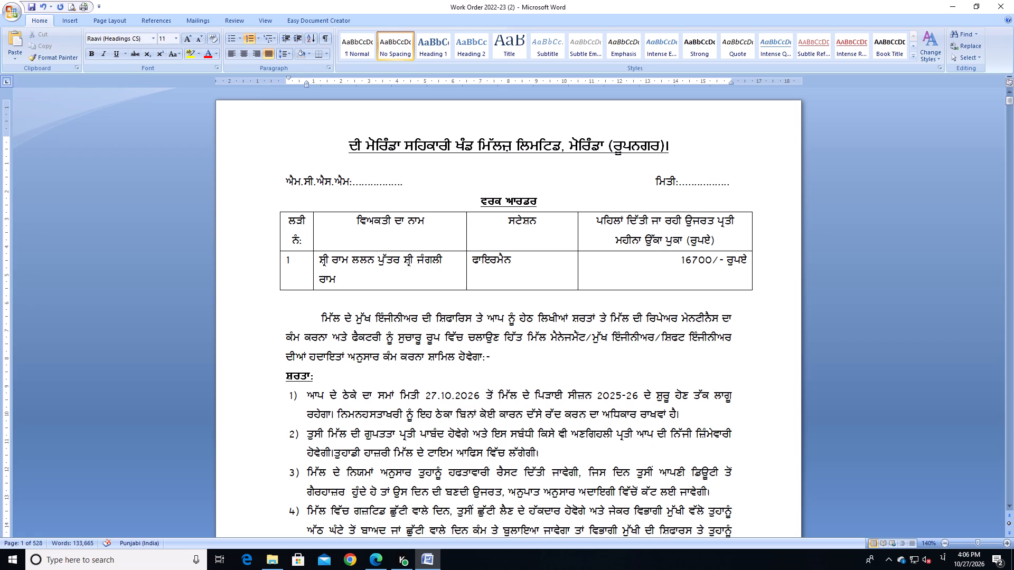
Set the crushing season in condition 1 to 2026-27.
{"action": "left_click", "coordinate": [608, 397]}
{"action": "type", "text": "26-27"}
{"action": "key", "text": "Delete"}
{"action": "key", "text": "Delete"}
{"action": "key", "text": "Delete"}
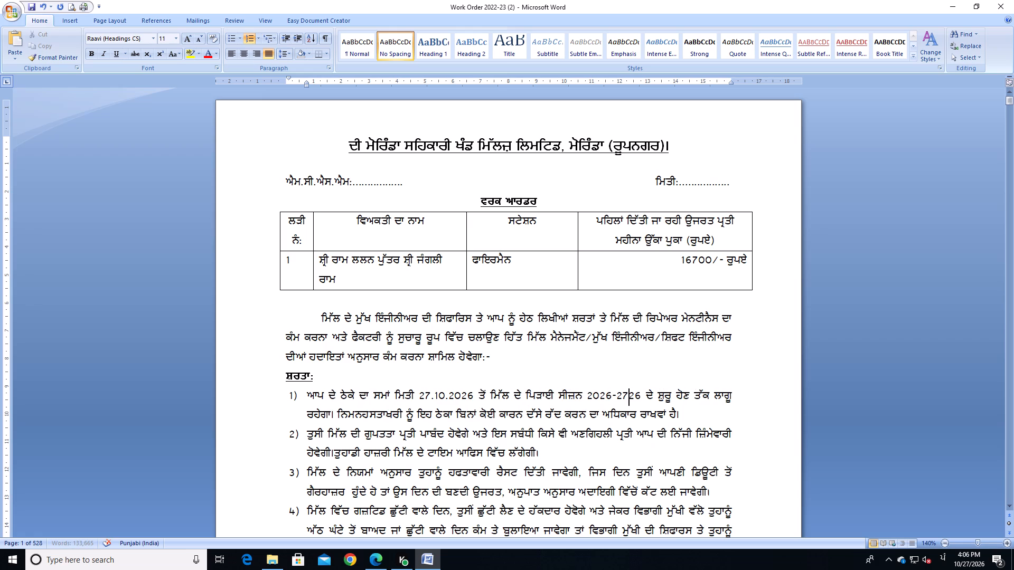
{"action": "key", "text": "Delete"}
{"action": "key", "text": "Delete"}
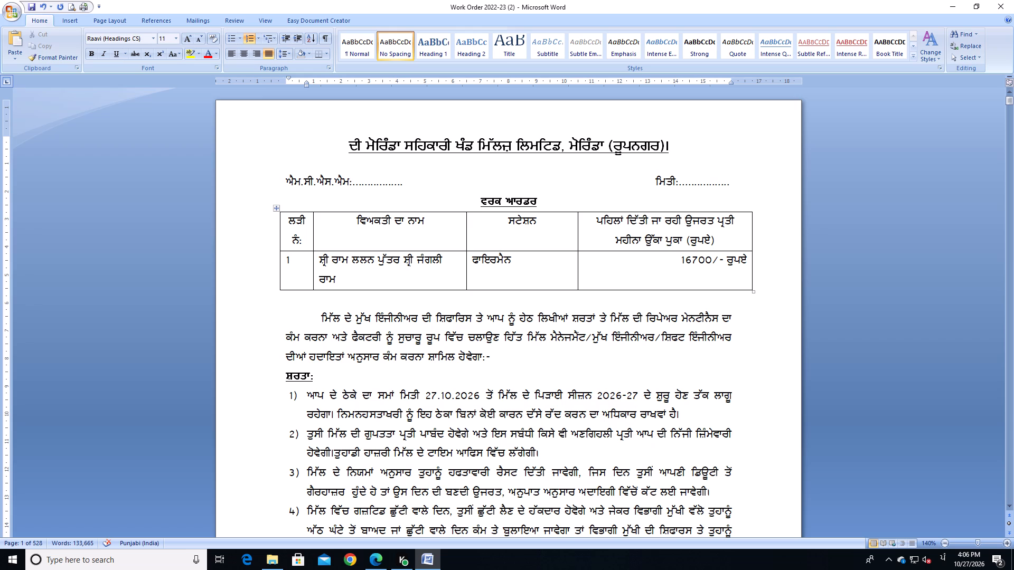
Widen the table's name column so the worker's full name fits on one line.
{"action": "left_click_drag", "start_coordinate": [465, 236], "coordinate": [490, 238]}
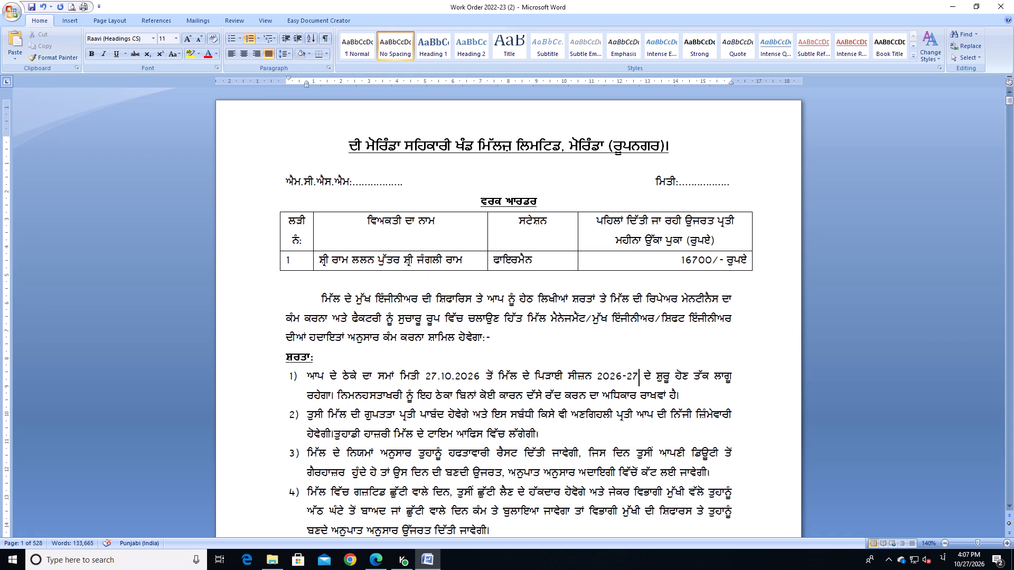
Insert a page break after the new fireman work order so the following work order's heading starts on a new page.
{"action": "left_click", "coordinate": [314, 288]}
{"action": "scroll", "coordinate": [560, 433], "scroll_direction": "down", "scroll_amount": 7}
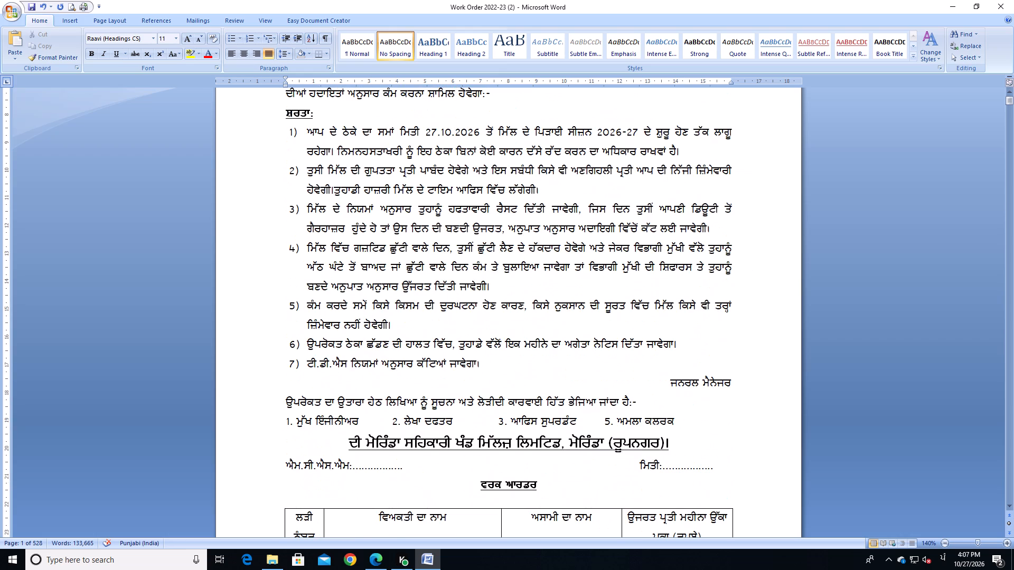
{"action": "left_click", "coordinate": [339, 445]}
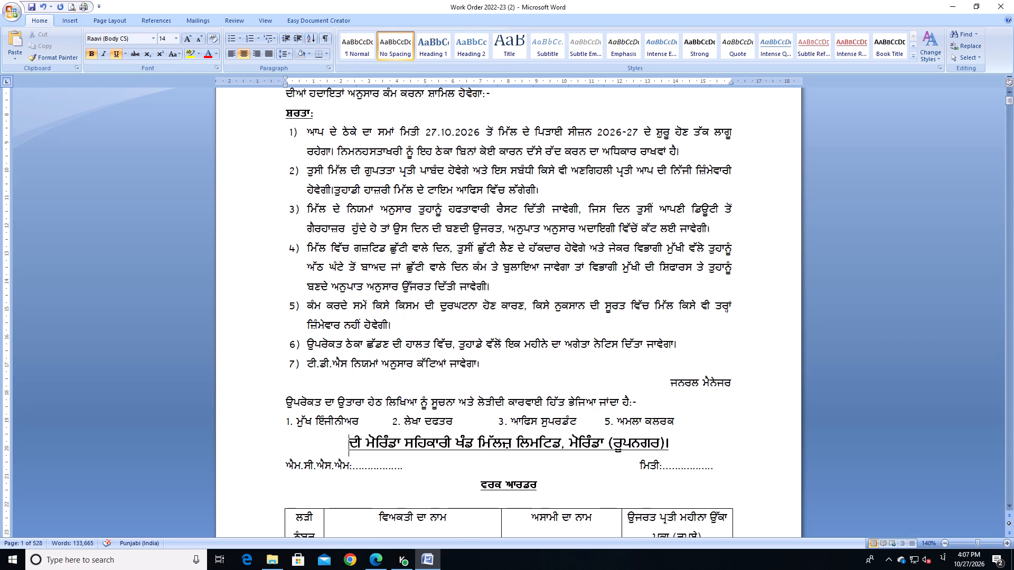
{"action": "key", "text": "shift+End"}
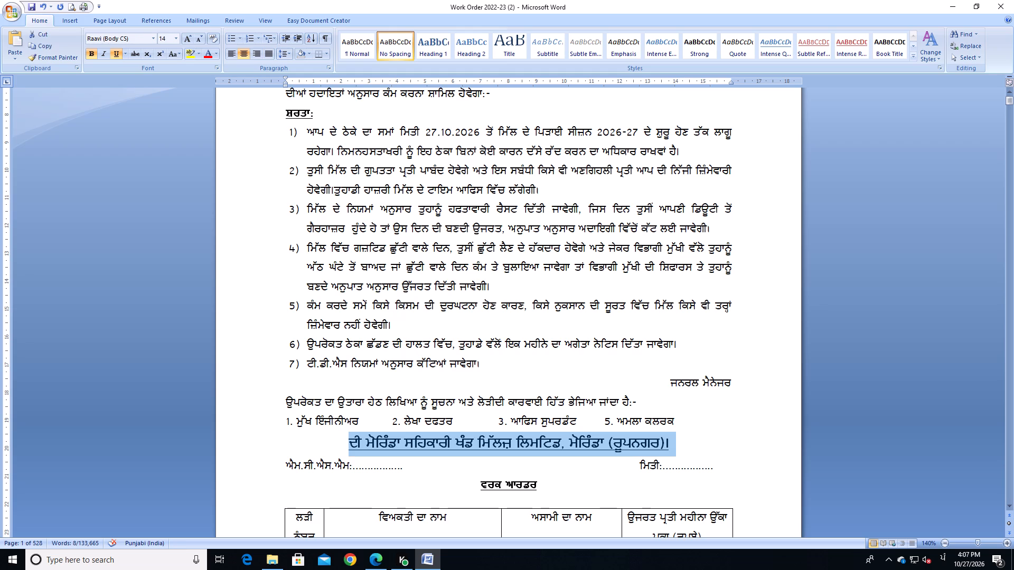
{"action": "left_click", "coordinate": [333, 441]}
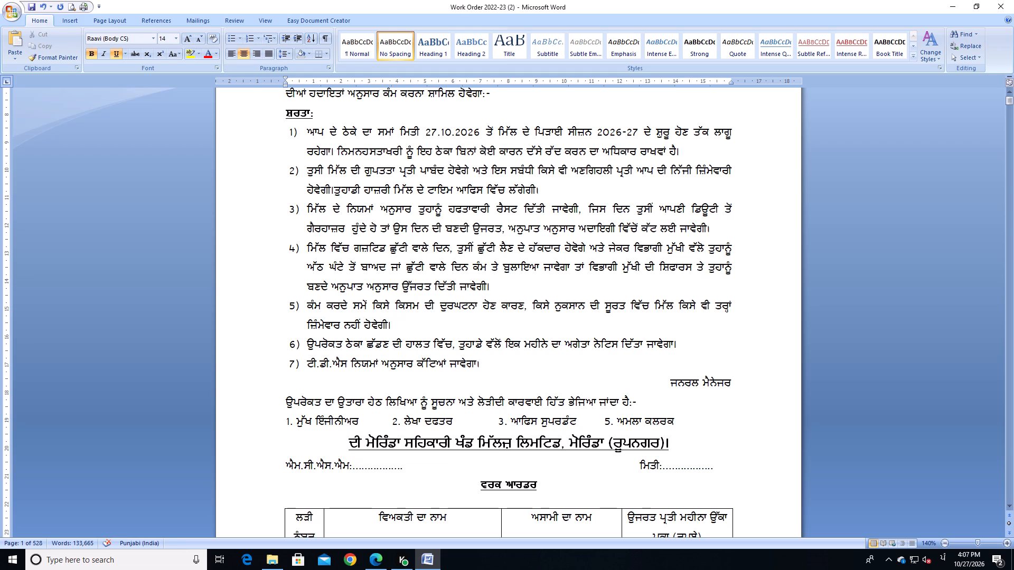
{"action": "key", "text": "ctrl+Return"}
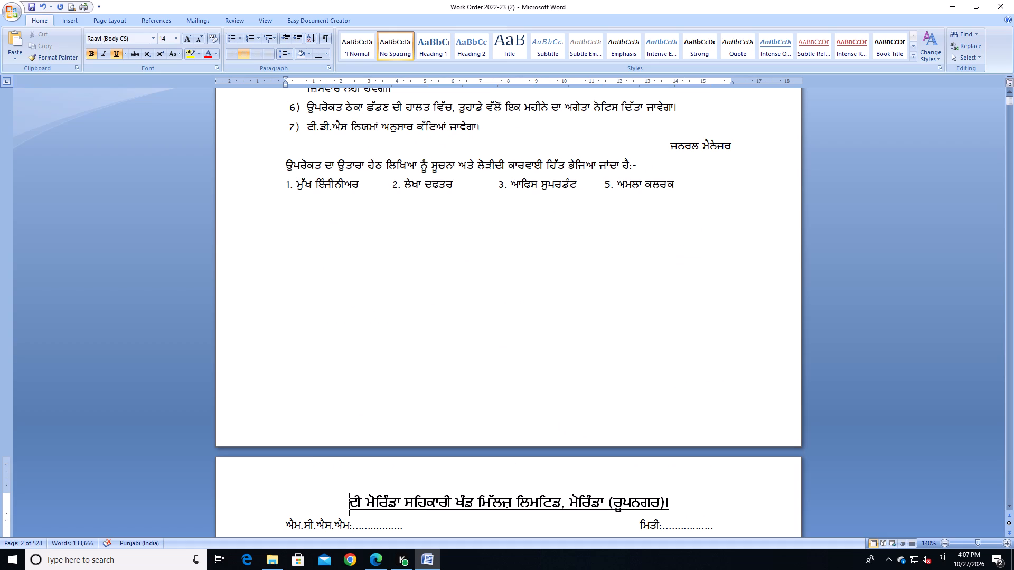
Print only the current page containing the fireman work order.
{"action": "scroll", "coordinate": [577, 403], "scroll_direction": "up", "scroll_amount": 5}
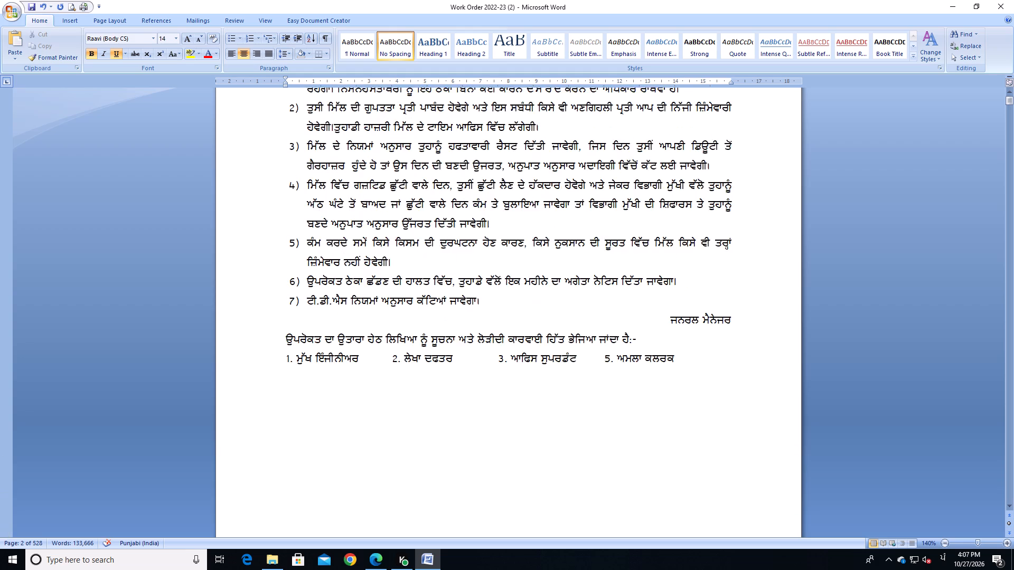
{"action": "scroll", "coordinate": [579, 404], "scroll_direction": "up", "scroll_amount": 9}
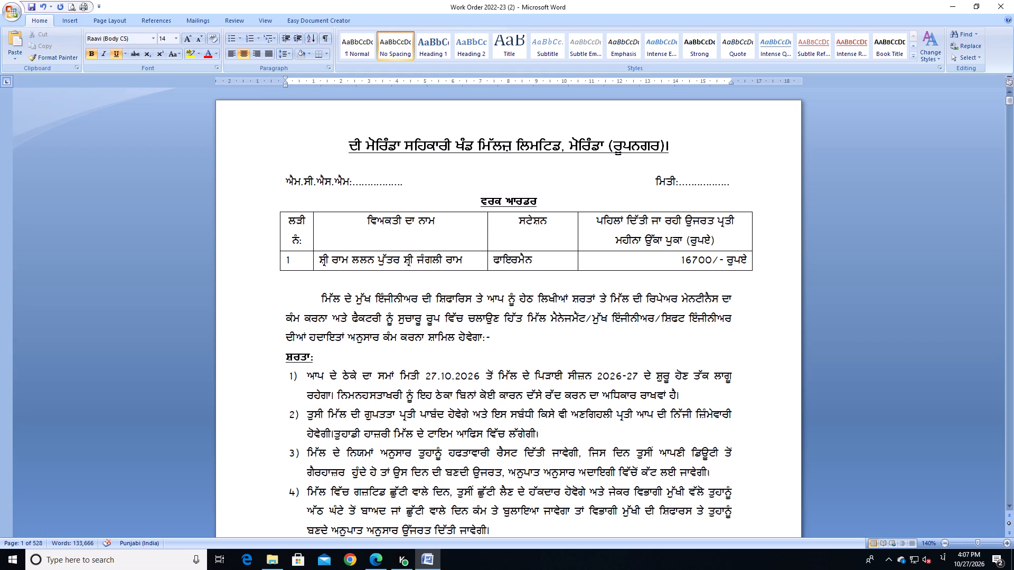
{"action": "scroll", "coordinate": [520, 436], "scroll_direction": "down", "scroll_amount": 5}
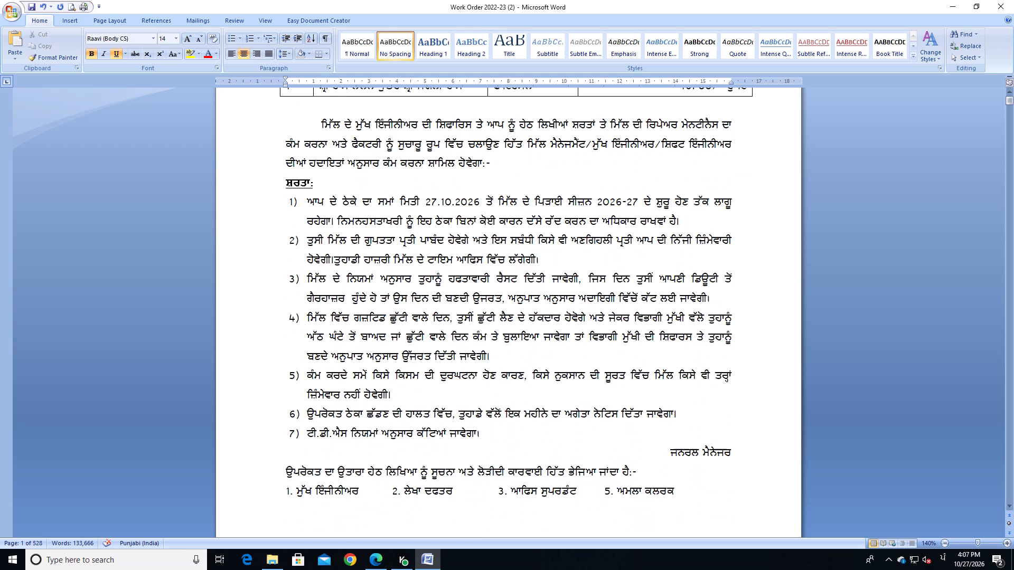
{"action": "scroll", "coordinate": [520, 436], "scroll_direction": "down", "scroll_amount": 5}
{"action": "scroll", "coordinate": [520, 436], "scroll_direction": "up", "scroll_amount": 8}
{"action": "left_click", "coordinate": [558, 373]}
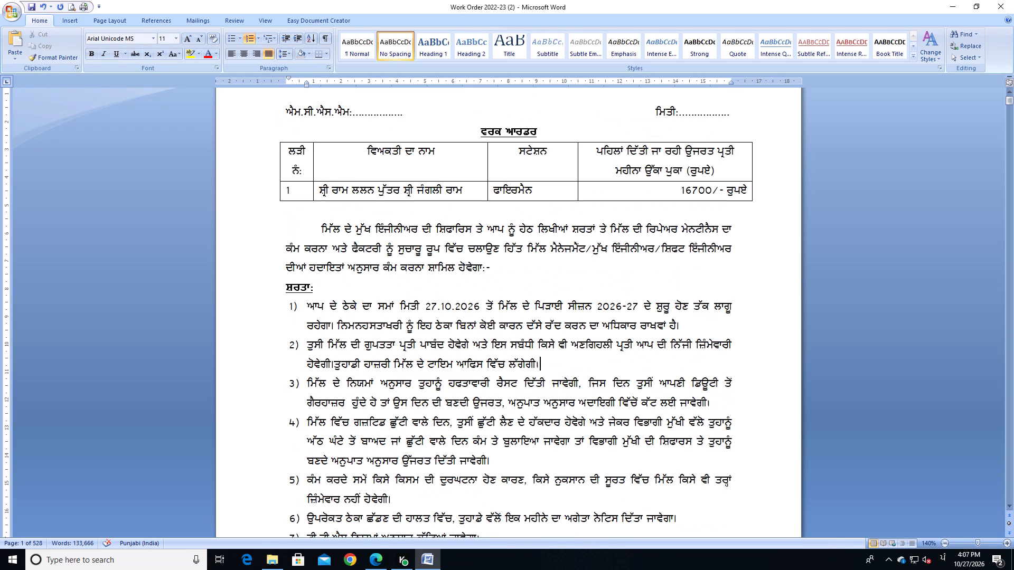
{"action": "key", "text": "ctrl+p"}
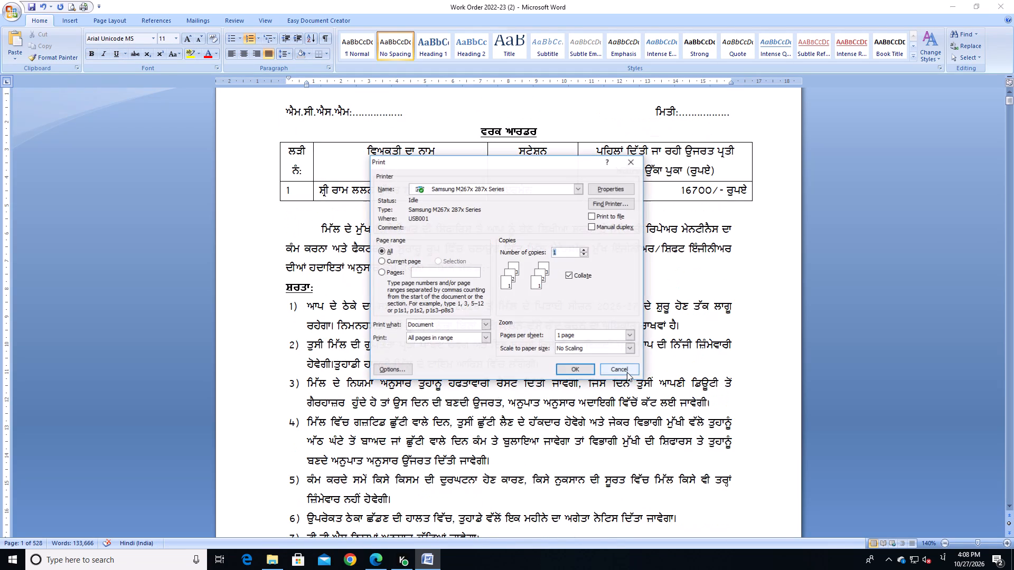
{"action": "left_click", "coordinate": [407, 263]}
{"action": "left_click", "coordinate": [578, 367]}
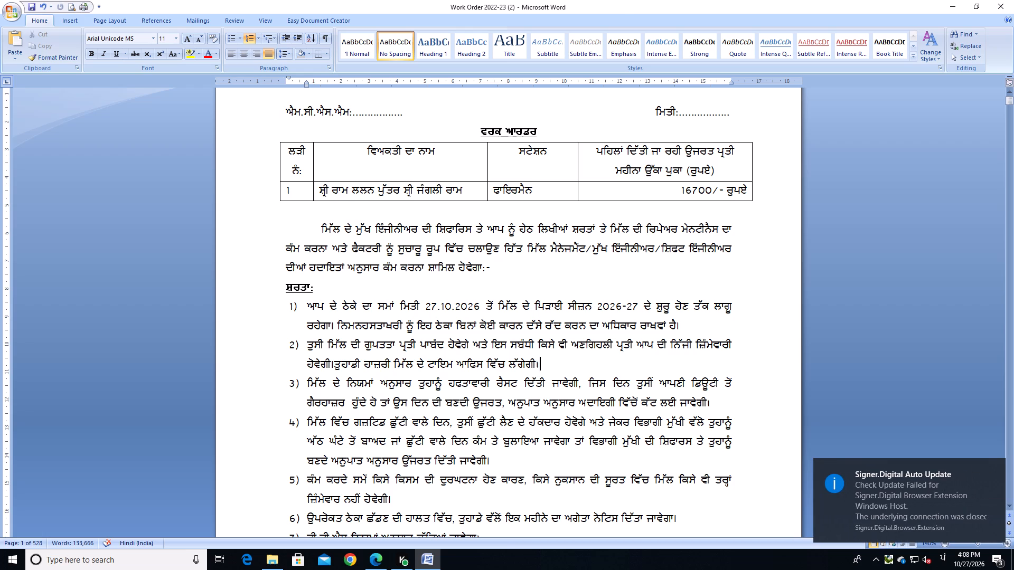
Search the document for ਵਰਕਸ਼ਾਪ and go through the matches in the earlier work orders.
{"action": "key", "text": "ctrl+f"}
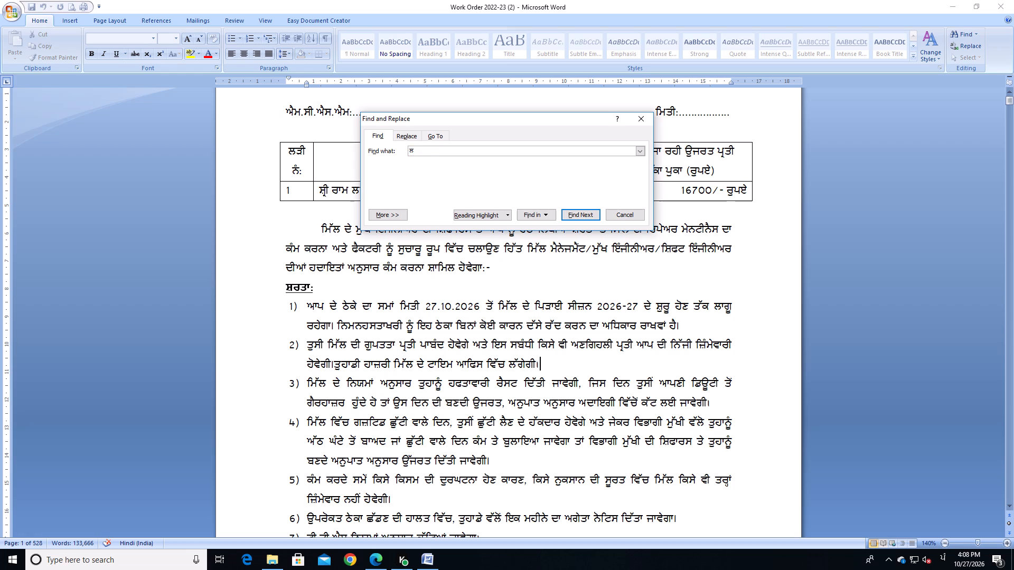
{"action": "key", "text": "BackSpace"}
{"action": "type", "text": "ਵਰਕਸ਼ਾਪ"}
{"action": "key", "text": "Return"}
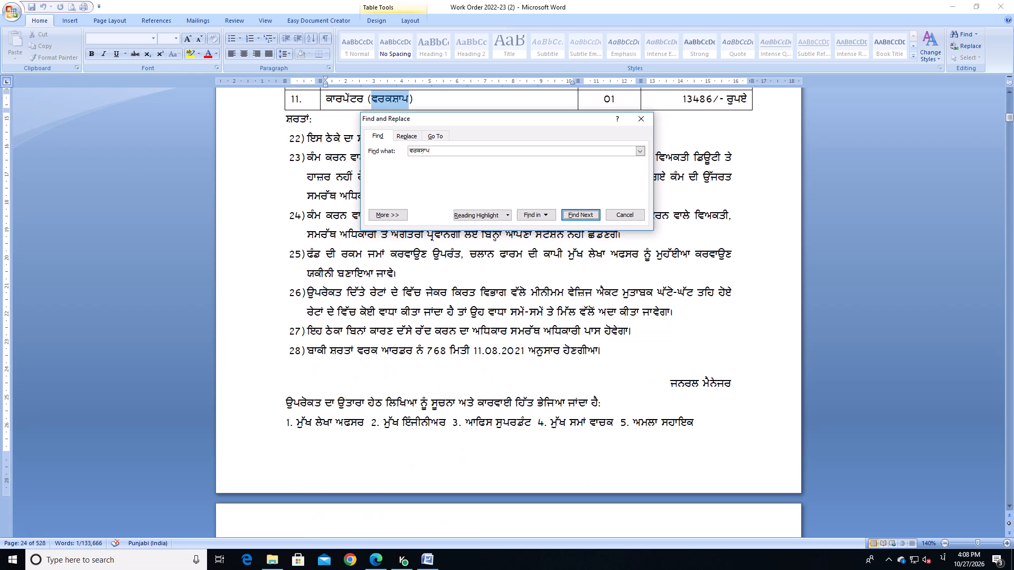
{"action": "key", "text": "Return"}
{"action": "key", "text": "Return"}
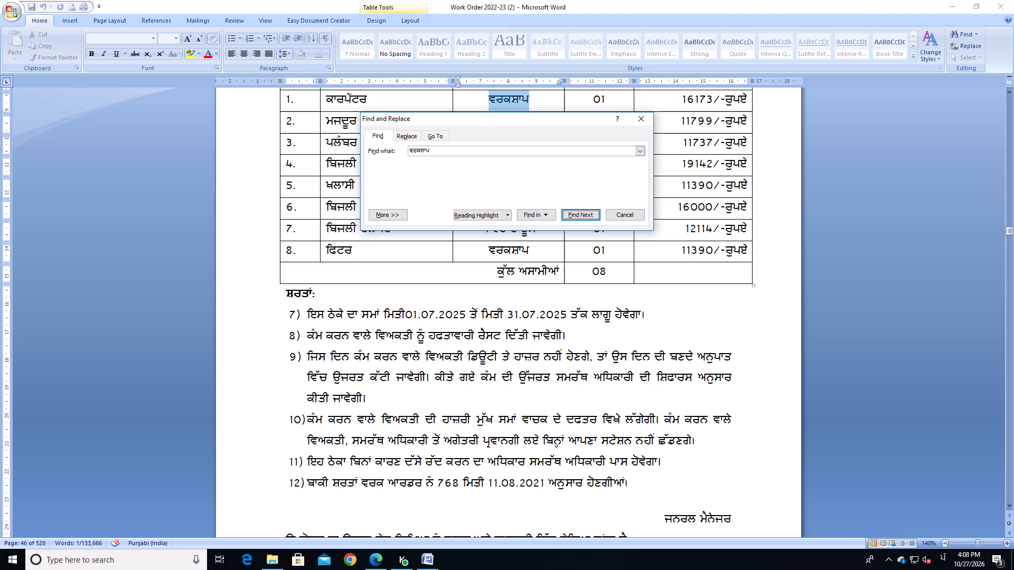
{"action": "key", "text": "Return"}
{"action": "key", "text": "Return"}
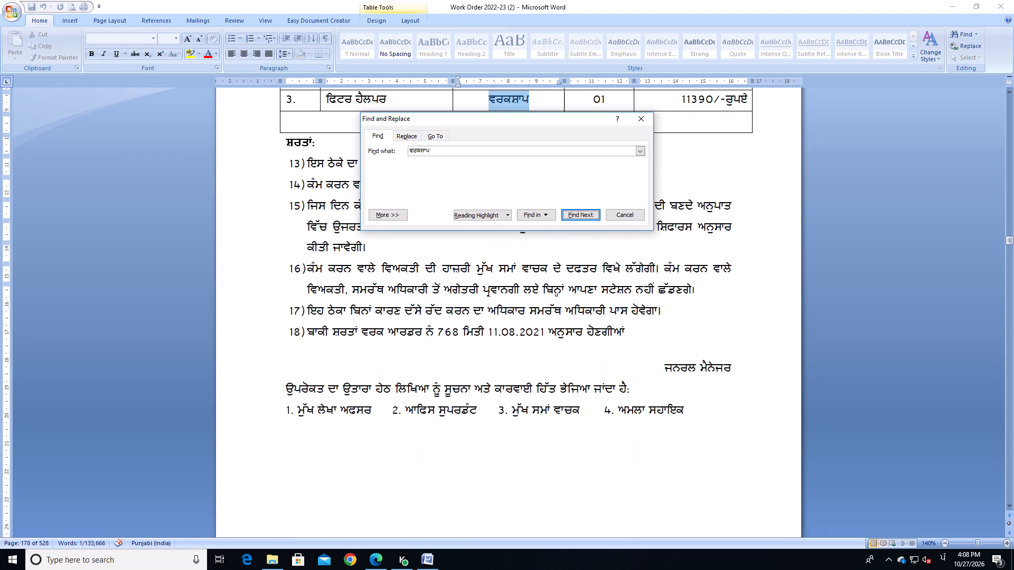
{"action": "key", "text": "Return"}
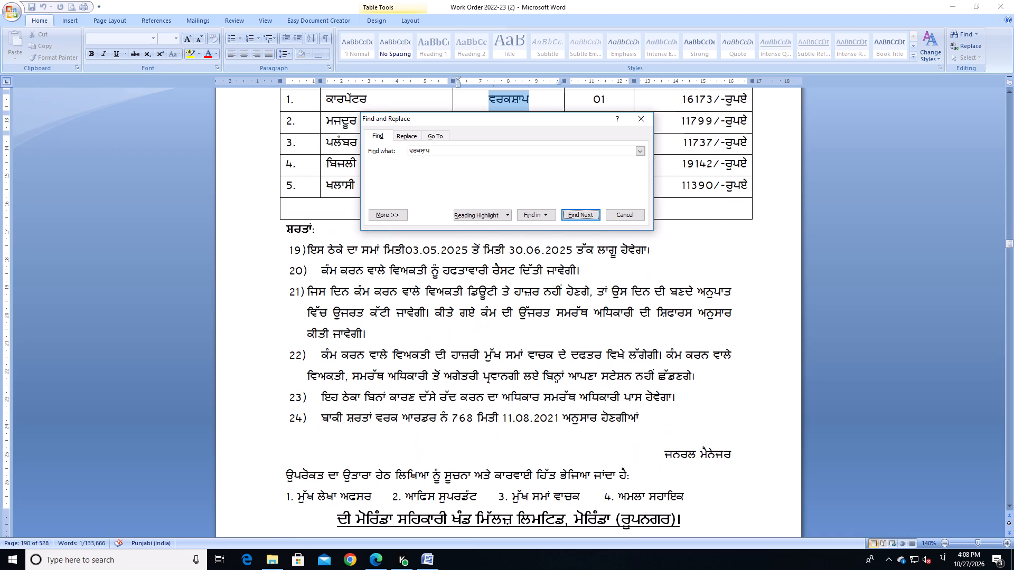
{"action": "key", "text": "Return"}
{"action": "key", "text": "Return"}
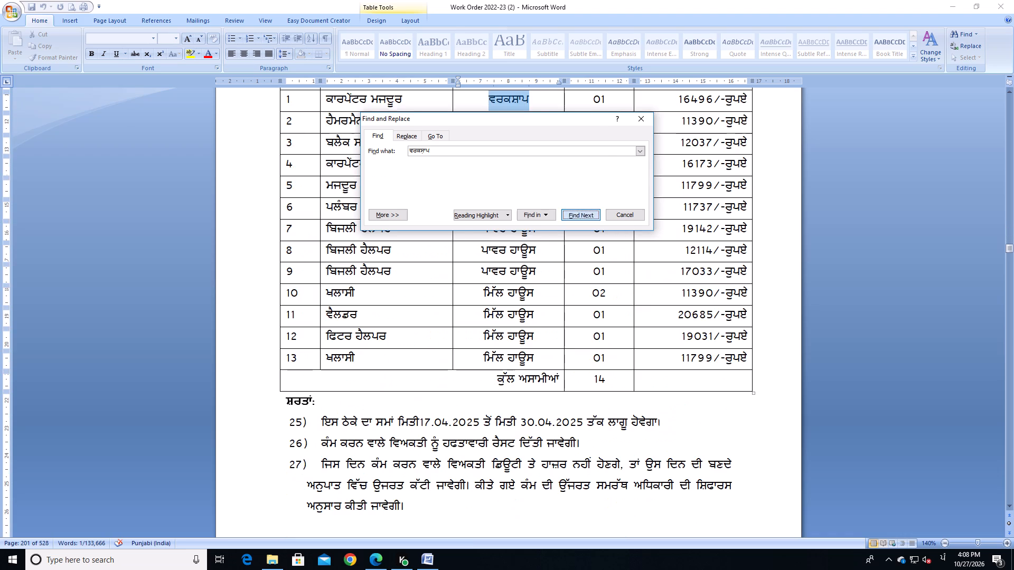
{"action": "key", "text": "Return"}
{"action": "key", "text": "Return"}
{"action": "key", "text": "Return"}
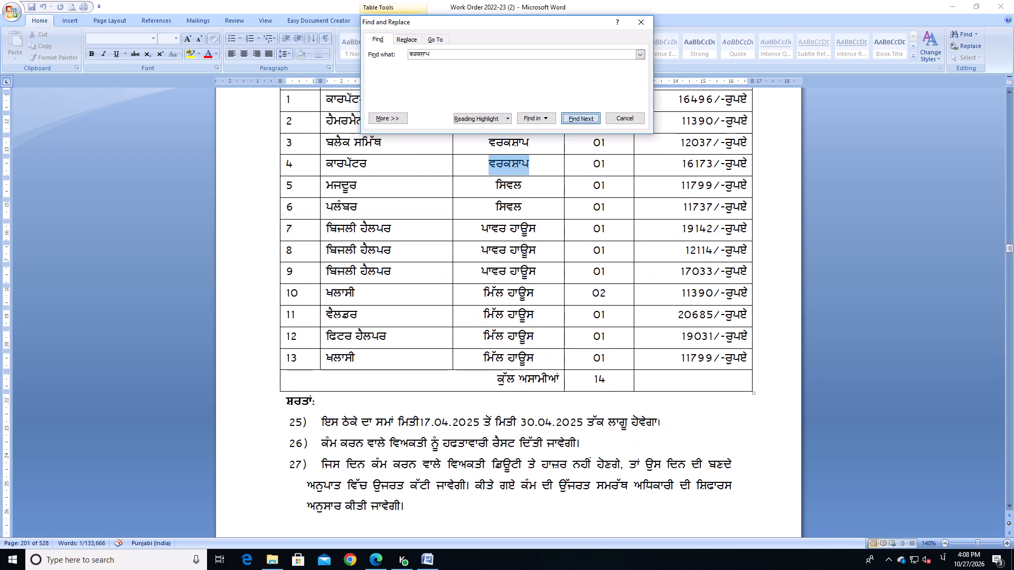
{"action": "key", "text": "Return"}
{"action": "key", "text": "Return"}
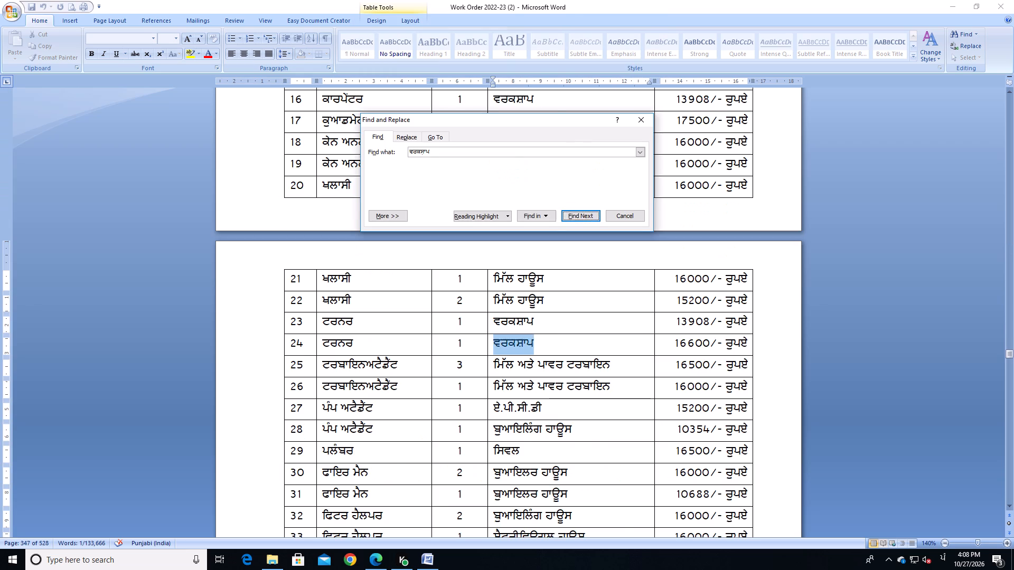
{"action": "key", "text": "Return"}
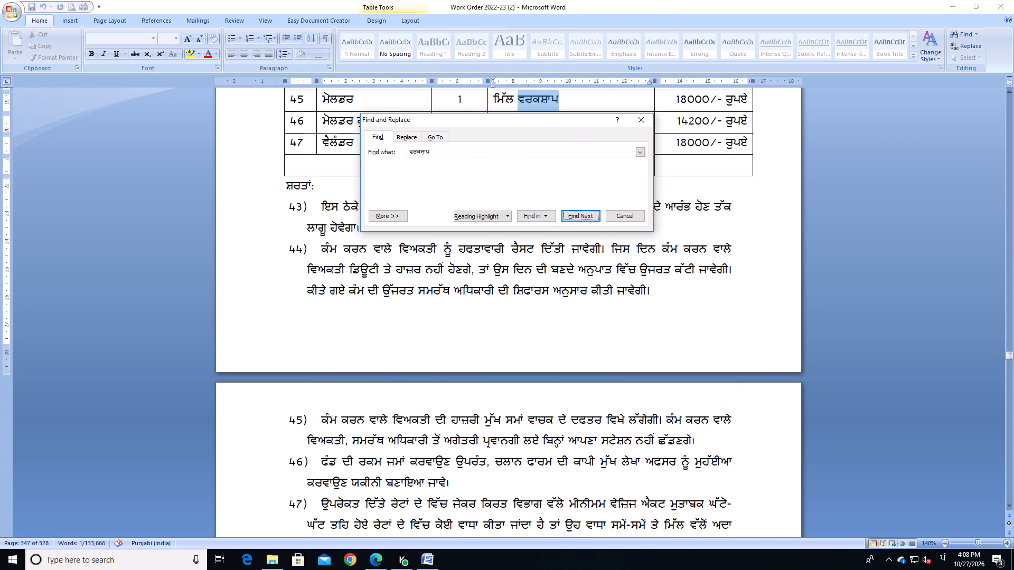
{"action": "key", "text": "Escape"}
Copy the entire fireman work order, paste it at the document's beginning, and separate the two copies with a page break.
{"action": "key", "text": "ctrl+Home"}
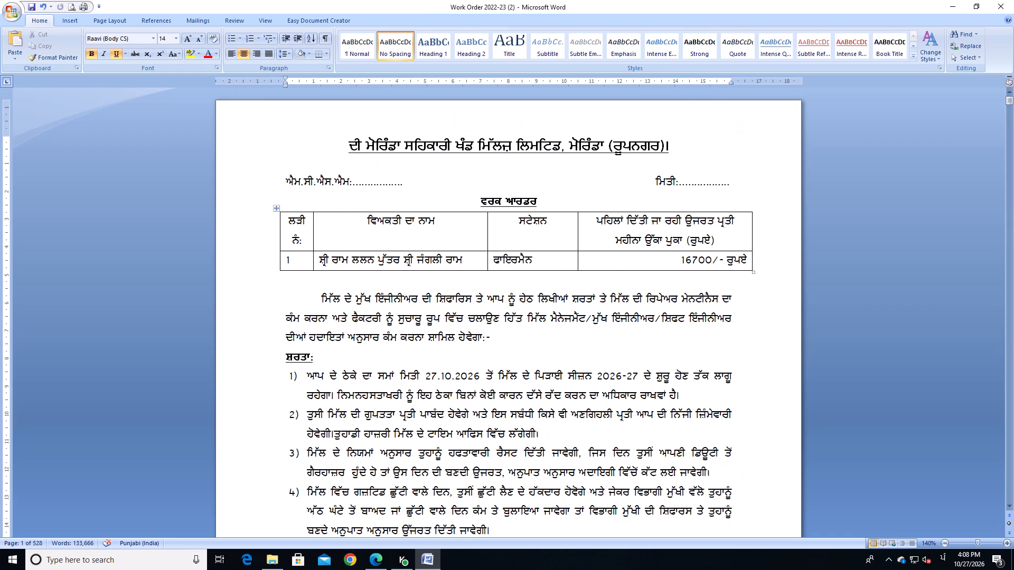
{"action": "left_click_drag", "start_coordinate": [350, 142], "coordinate": [675, 569]}
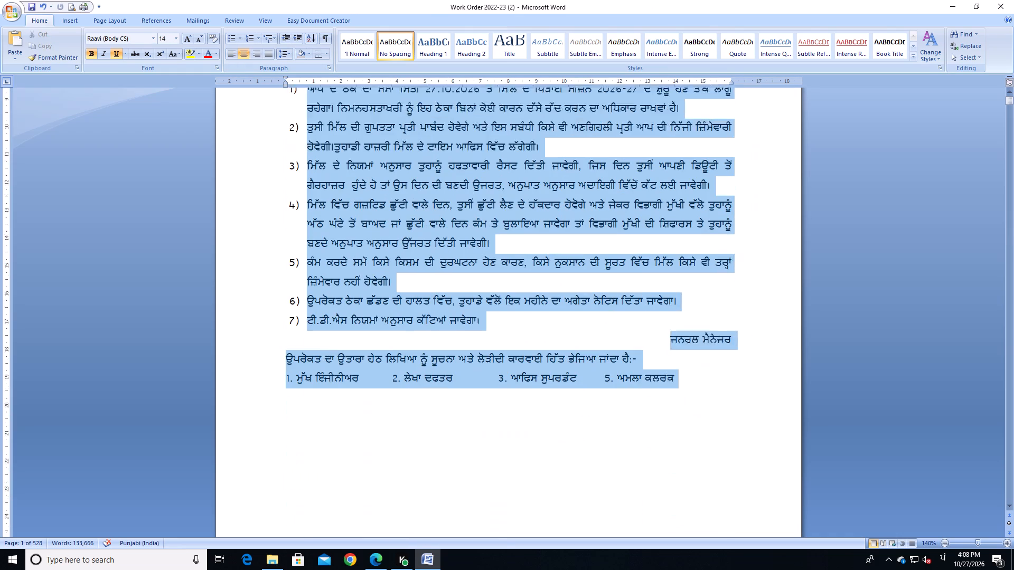
{"action": "left_click_drag", "start_coordinate": [675, 569], "coordinate": [688, 474]}
{"action": "key", "text": "ctrl+c"}
{"action": "key", "text": "ctrl+Home"}
{"action": "key", "text": "ctrl+v"}
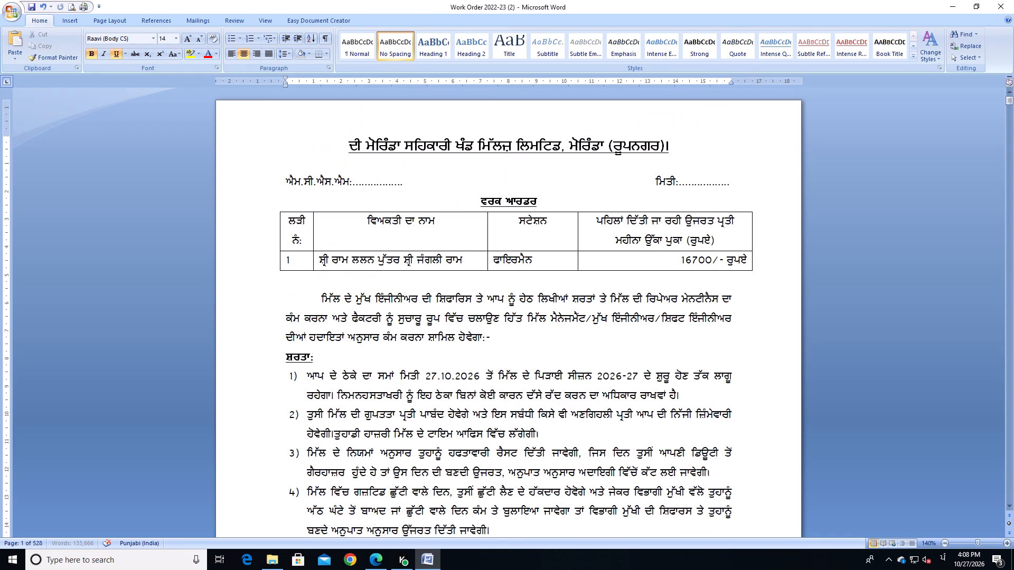
{"action": "key", "text": "ctrl+Return"}
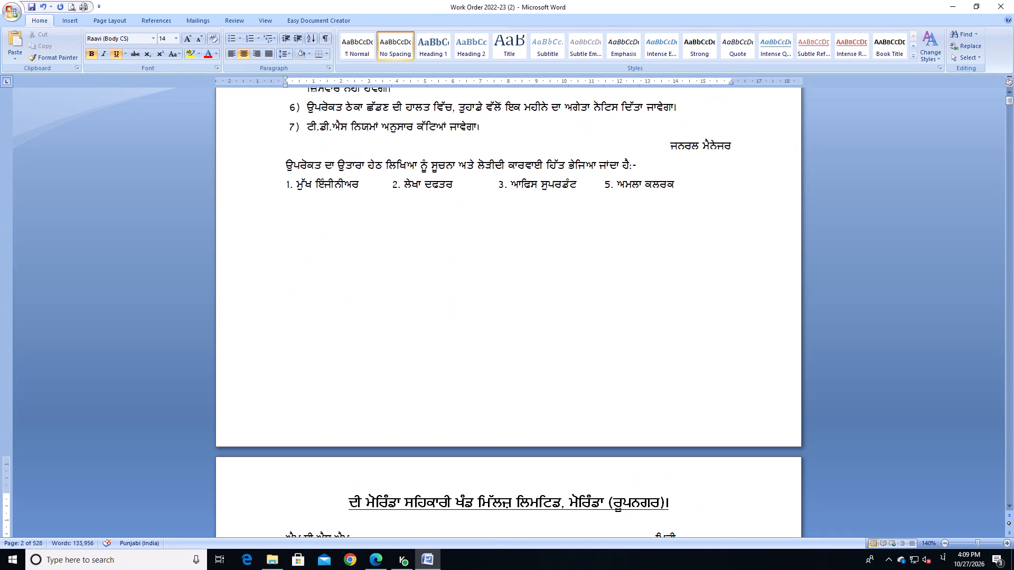
{"action": "scroll", "coordinate": [683, 478], "scroll_direction": "down", "scroll_amount": 9}
{"action": "scroll", "coordinate": [673, 503], "scroll_direction": "up", "scroll_amount": 20}
{"action": "scroll", "coordinate": [673, 503], "scroll_direction": "up", "scroll_amount": 5}
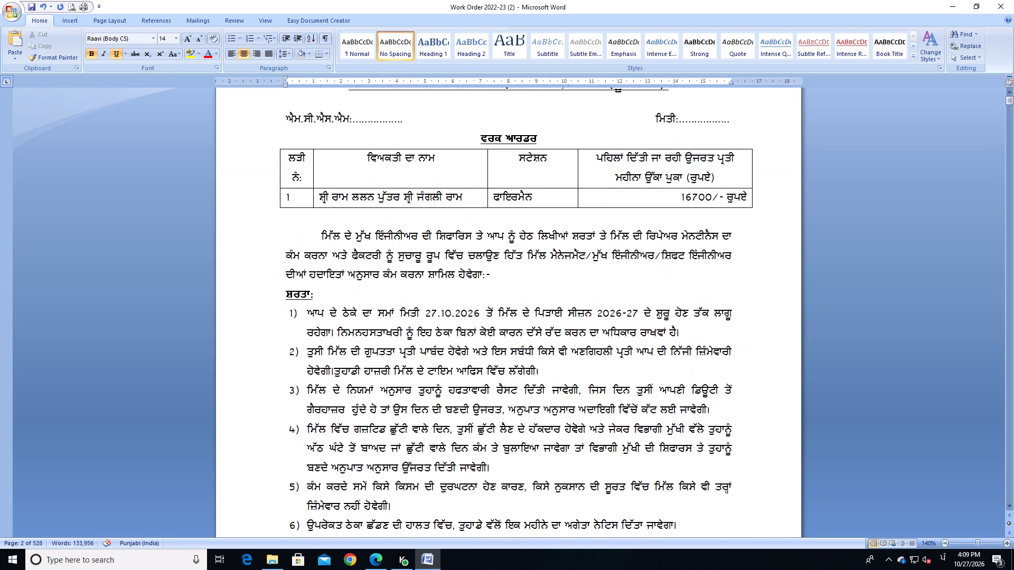
Replace the worker's name in the first work order's table with the new worker's name.
{"action": "left_click_drag", "start_coordinate": [457, 256], "coordinate": [323, 253]}
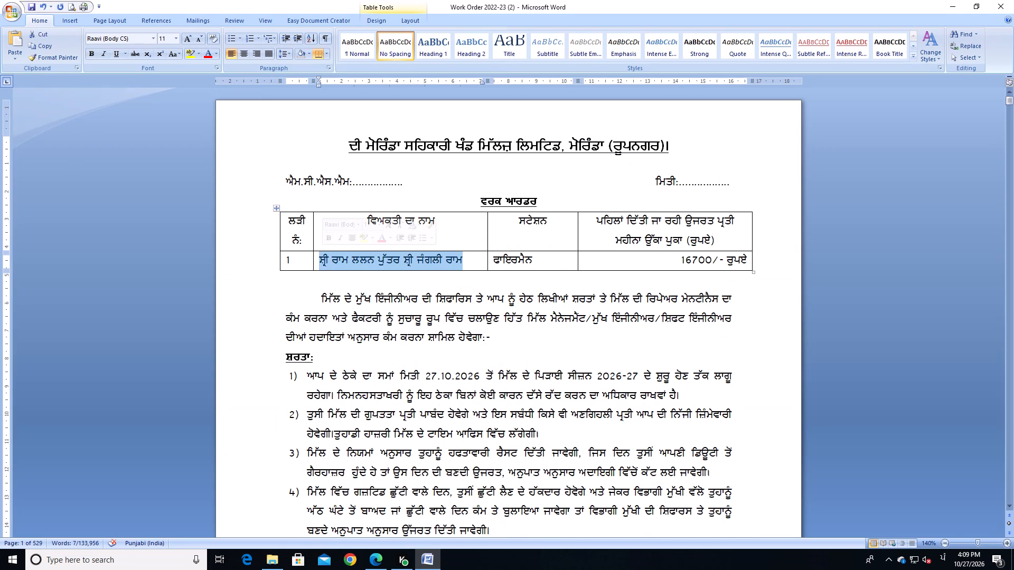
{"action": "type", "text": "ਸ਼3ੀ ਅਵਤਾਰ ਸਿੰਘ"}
Set the station in the first work order's table to ਵਰਕਸ਼ਾਪ ਫੋਰਮੈਨ.
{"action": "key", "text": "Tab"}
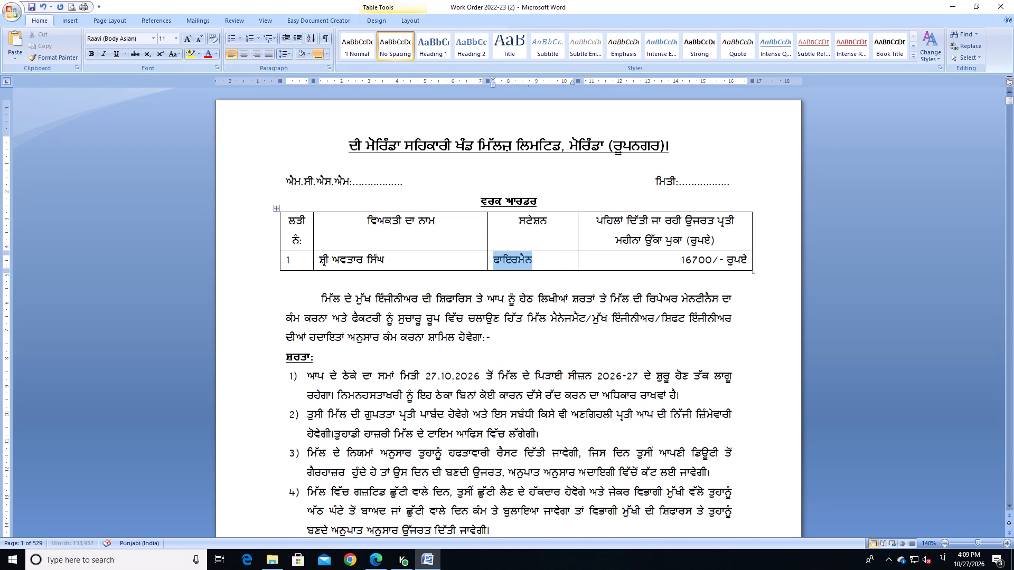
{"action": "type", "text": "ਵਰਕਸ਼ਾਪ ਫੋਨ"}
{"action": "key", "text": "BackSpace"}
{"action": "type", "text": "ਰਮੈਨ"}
Set the monthly wage in the first work order's table to 28,800/- ਰੁਪਏ.
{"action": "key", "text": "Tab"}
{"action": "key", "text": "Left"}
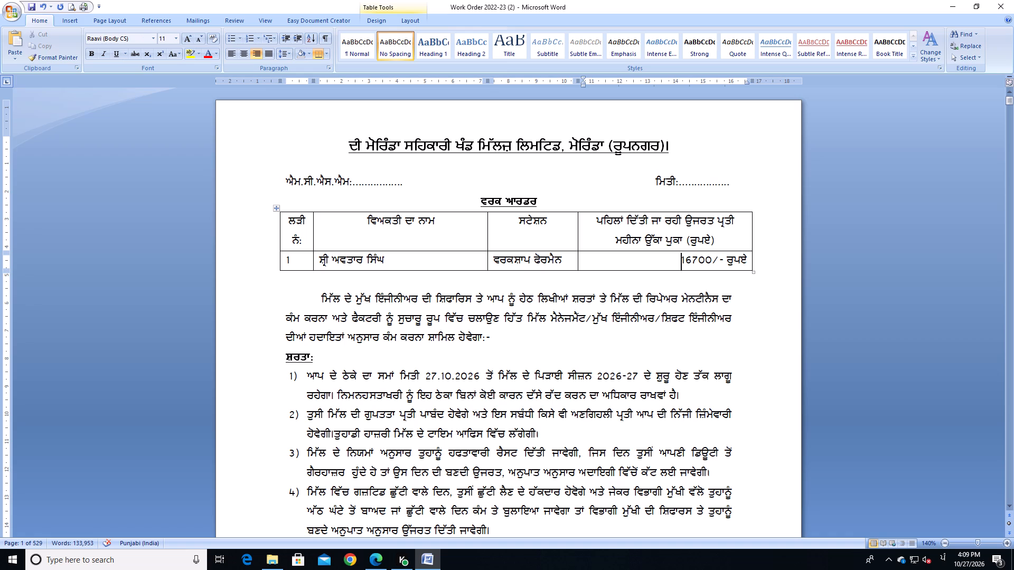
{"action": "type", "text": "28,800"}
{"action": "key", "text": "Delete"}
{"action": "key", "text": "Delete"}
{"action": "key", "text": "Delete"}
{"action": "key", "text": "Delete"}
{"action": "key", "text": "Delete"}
Set the contract start date in condition 1 of the first work order to 01.10.2026.
{"action": "left_click", "coordinate": [425, 377]}
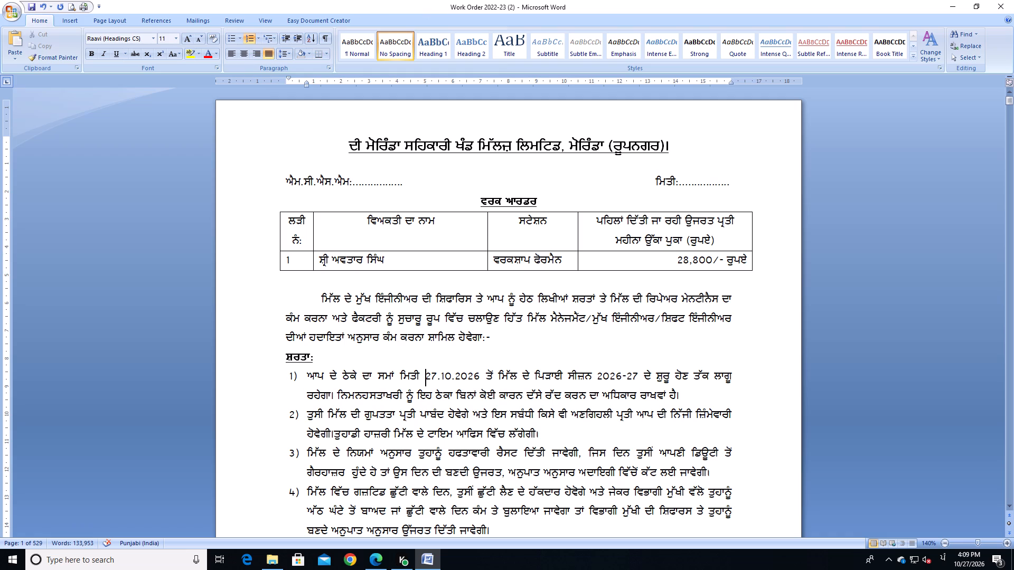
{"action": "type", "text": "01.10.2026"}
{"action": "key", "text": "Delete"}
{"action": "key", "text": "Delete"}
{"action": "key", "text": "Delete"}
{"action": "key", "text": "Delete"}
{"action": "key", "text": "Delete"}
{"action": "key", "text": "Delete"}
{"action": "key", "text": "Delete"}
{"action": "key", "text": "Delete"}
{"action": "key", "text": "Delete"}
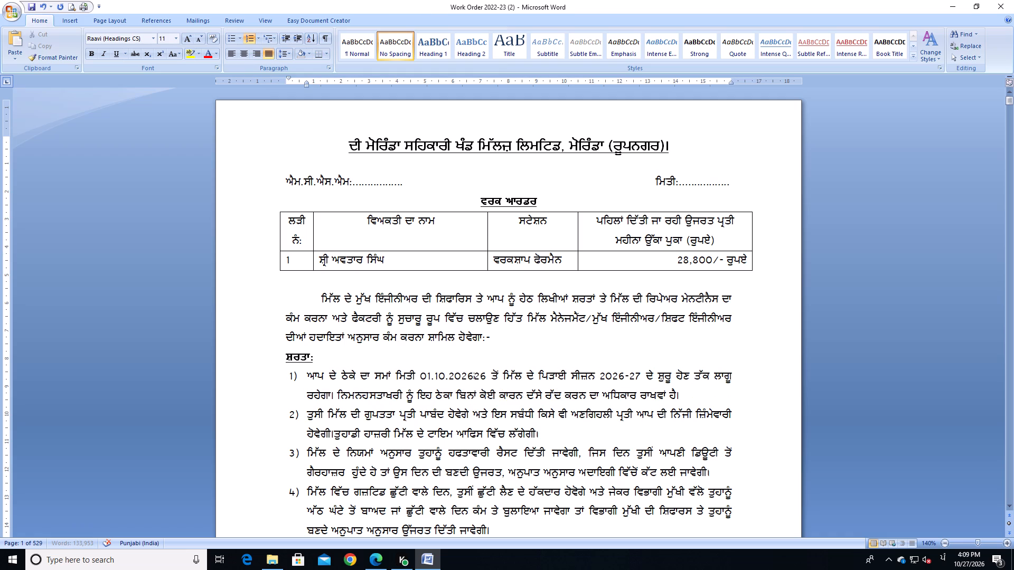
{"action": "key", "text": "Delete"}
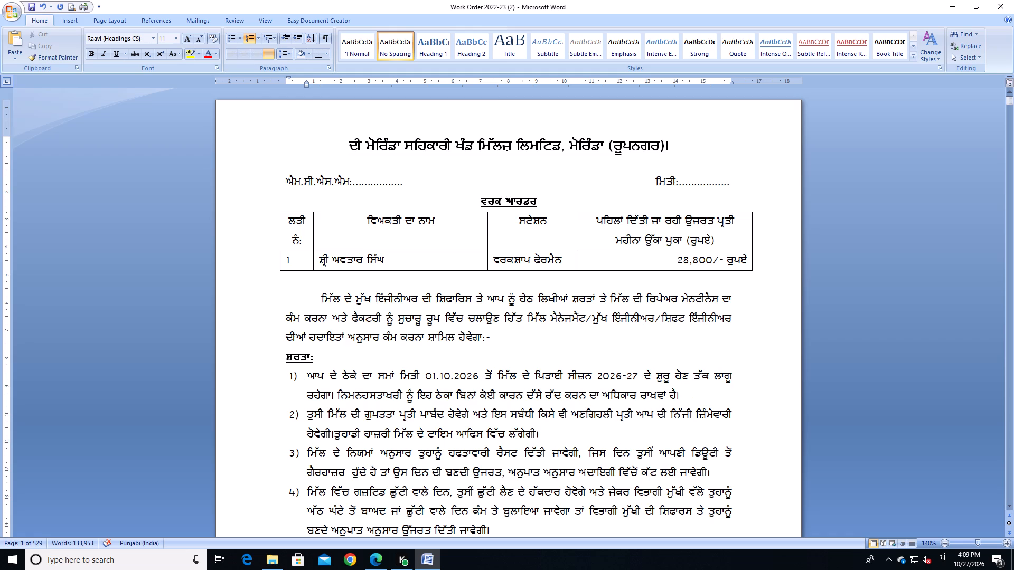
Print only the current page containing the ਵਰਕਸ਼ਾਪ ਫੋਰਮੈਨ work order.
{"action": "scroll", "coordinate": [458, 409], "scroll_direction": "down", "scroll_amount": 6}
{"action": "left_click", "coordinate": [522, 344]}
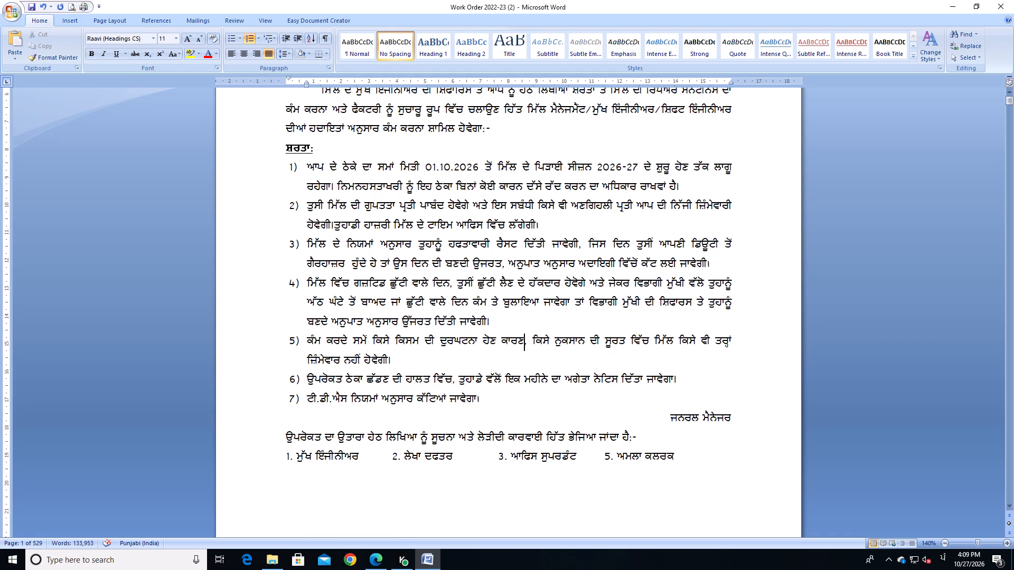
{"action": "key", "text": "ctrl+p"}
{"action": "left_click", "coordinate": [404, 269]}
{"action": "left_click", "coordinate": [402, 260]}
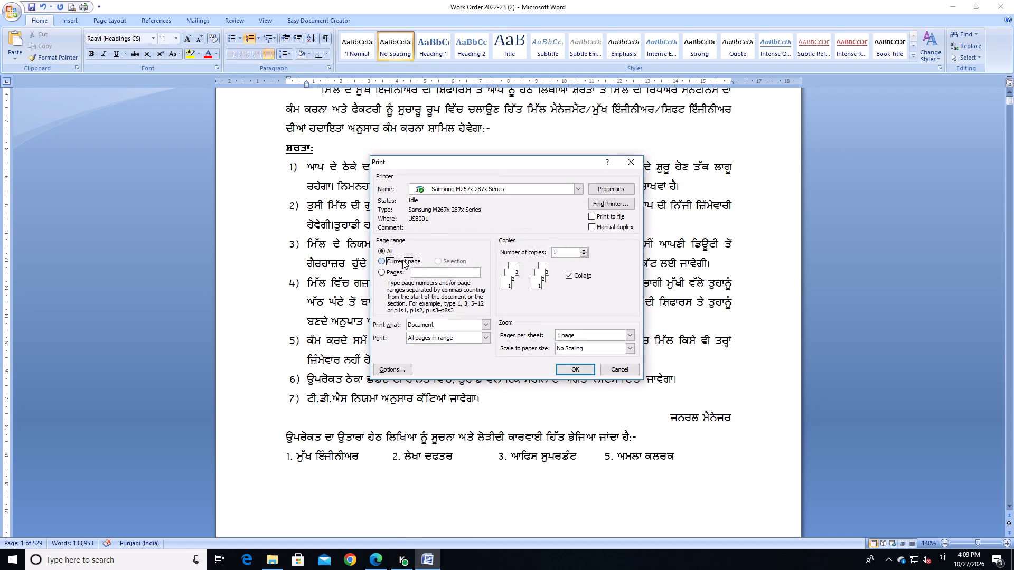
{"action": "left_click", "coordinate": [588, 365]}
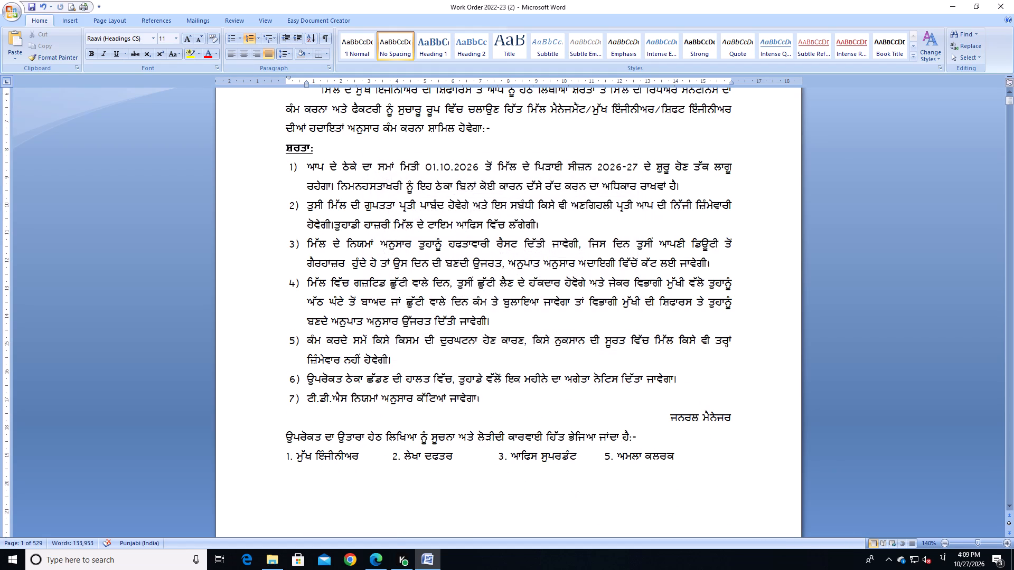
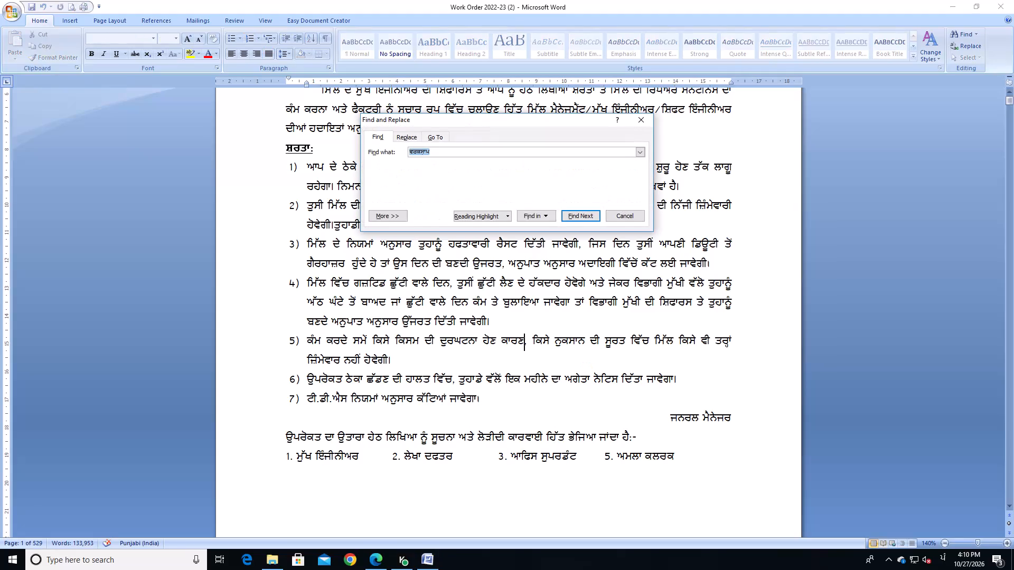
Find the ਮਿੱਠਾ department manpower work order and copy it onto a separate page at the start of the document.
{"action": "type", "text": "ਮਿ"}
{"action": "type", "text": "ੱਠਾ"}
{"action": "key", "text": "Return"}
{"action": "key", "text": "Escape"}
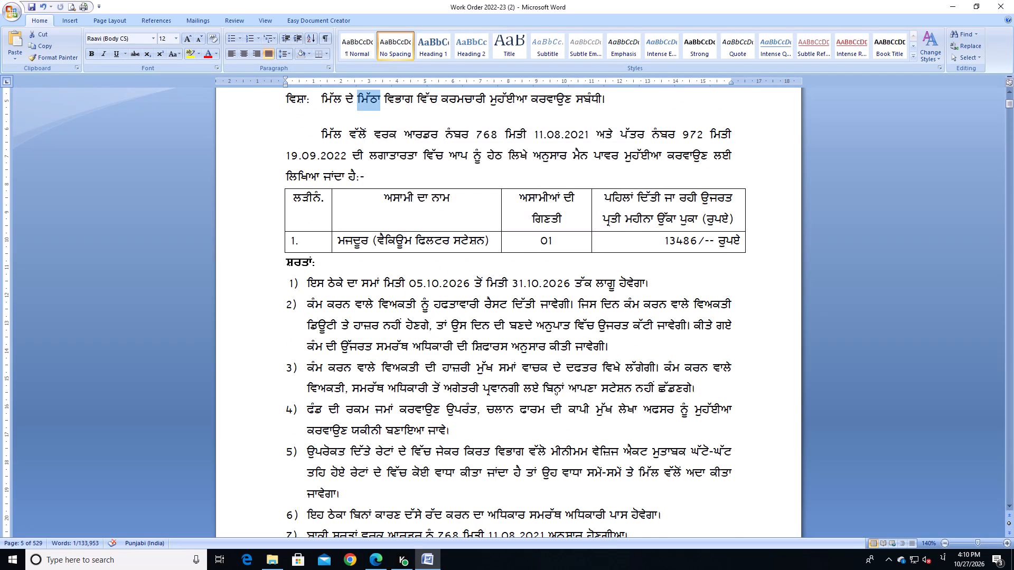
{"action": "scroll", "coordinate": [659, 499], "scroll_direction": "up", "scroll_amount": 6}
{"action": "left_click_drag", "start_coordinate": [326, 179], "coordinate": [660, 569]}
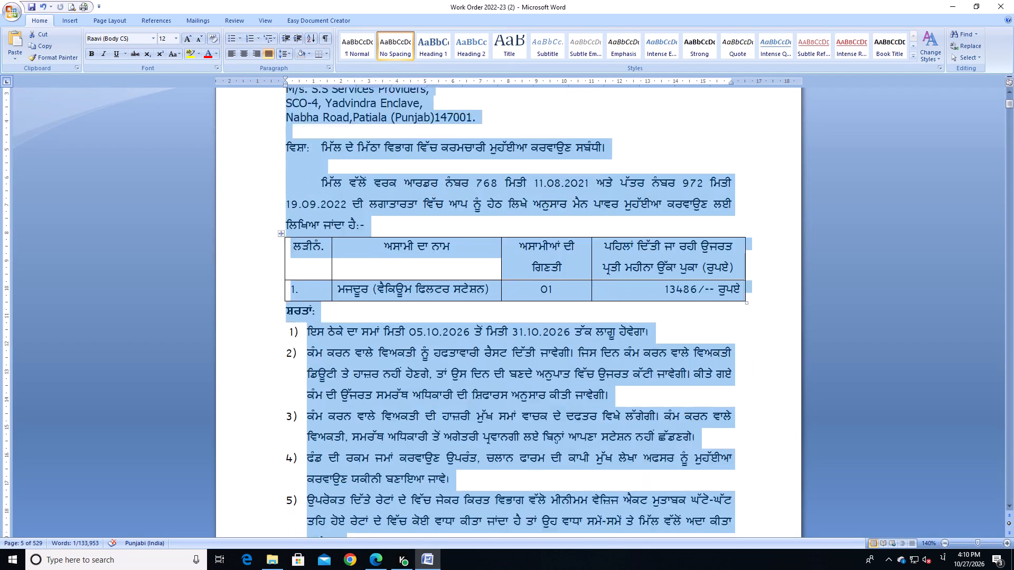
{"action": "left_click_drag", "start_coordinate": [660, 569], "coordinate": [724, 515]}
{"action": "key", "text": "ctrl+c"}
{"action": "key", "text": "ctrl+Home"}
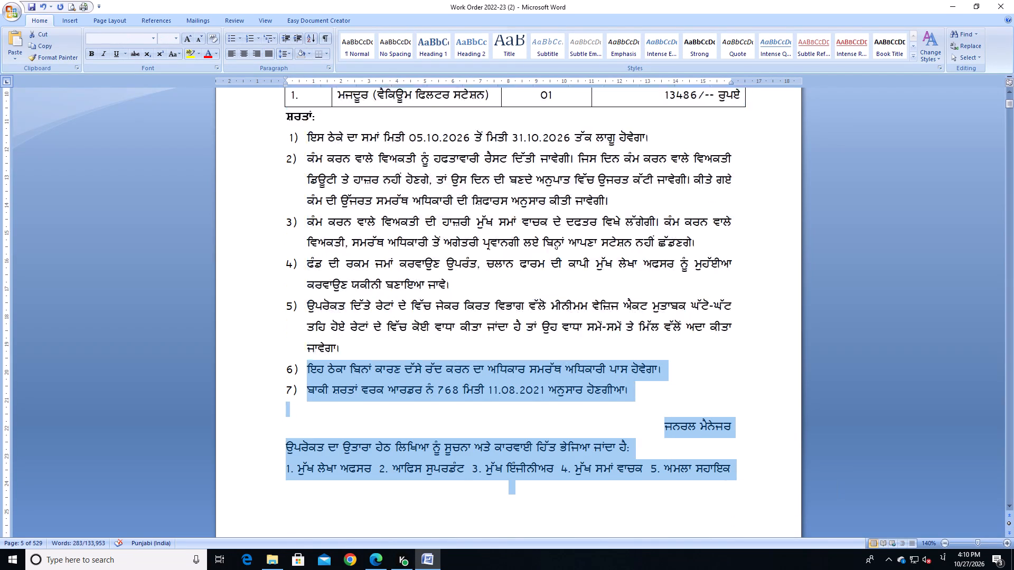
{"action": "key", "text": "ctrl+v"}
{"action": "key", "text": "ctrl+Return"}
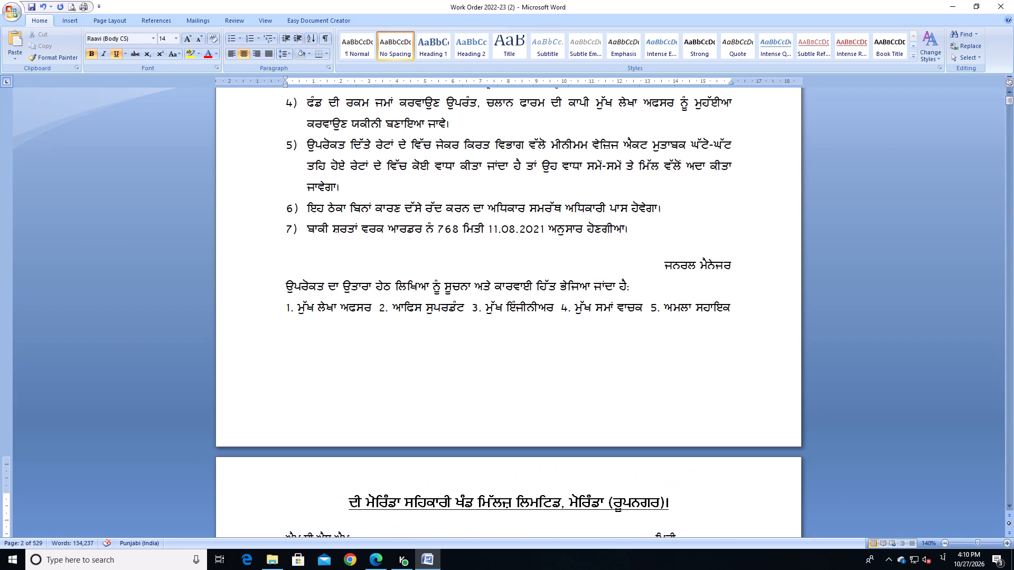
{"action": "key", "text": "ctrl+Home"}
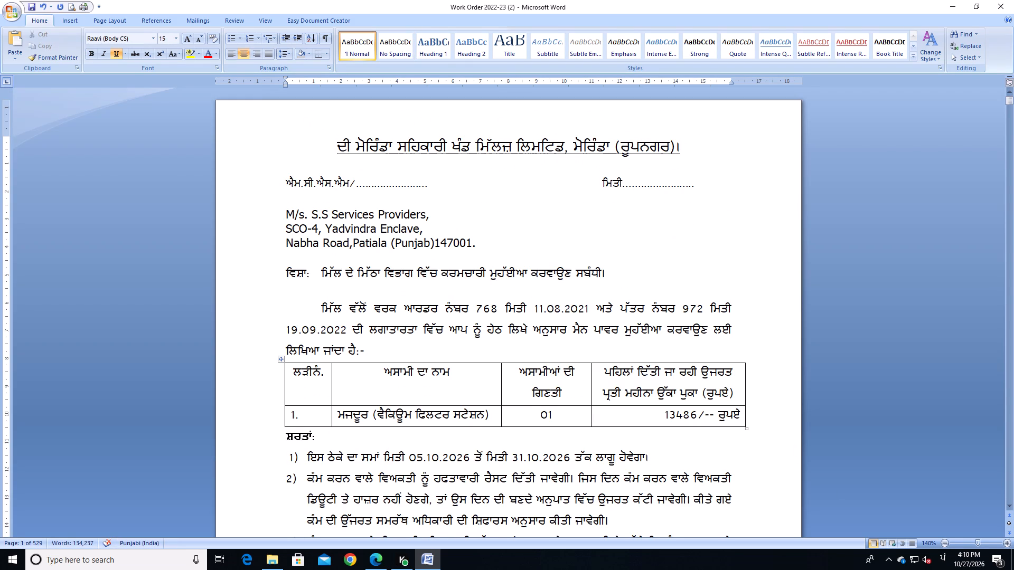
Set the post name in the first work order's table to ਆਰ.ਵੀ.ਐਫ (ਮੇਟ).
{"action": "left_click", "coordinate": [342, 414]}
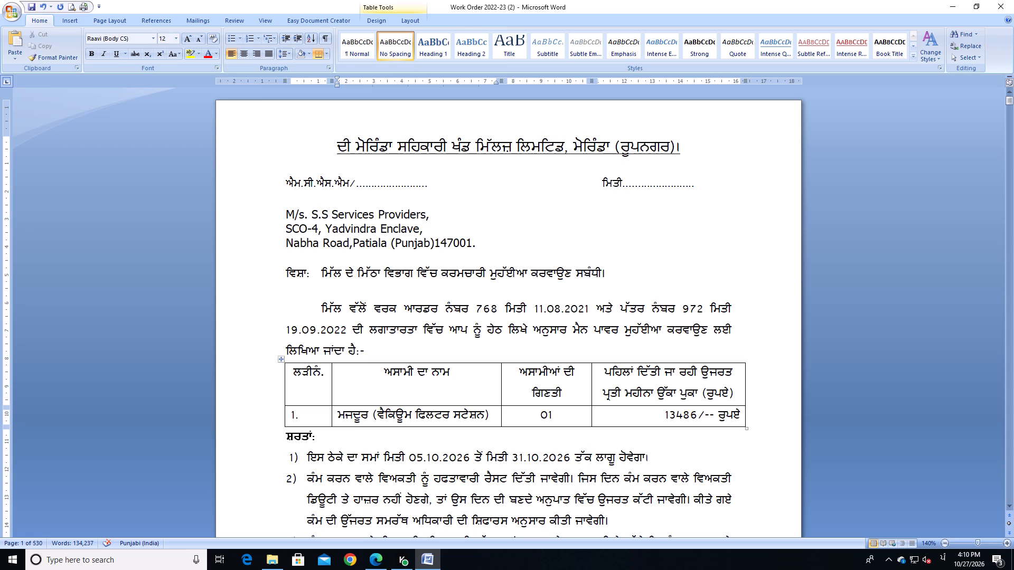
{"action": "key", "text": "Left"}
{"action": "key", "text": "Left"}
{"action": "key", "text": "Right"}
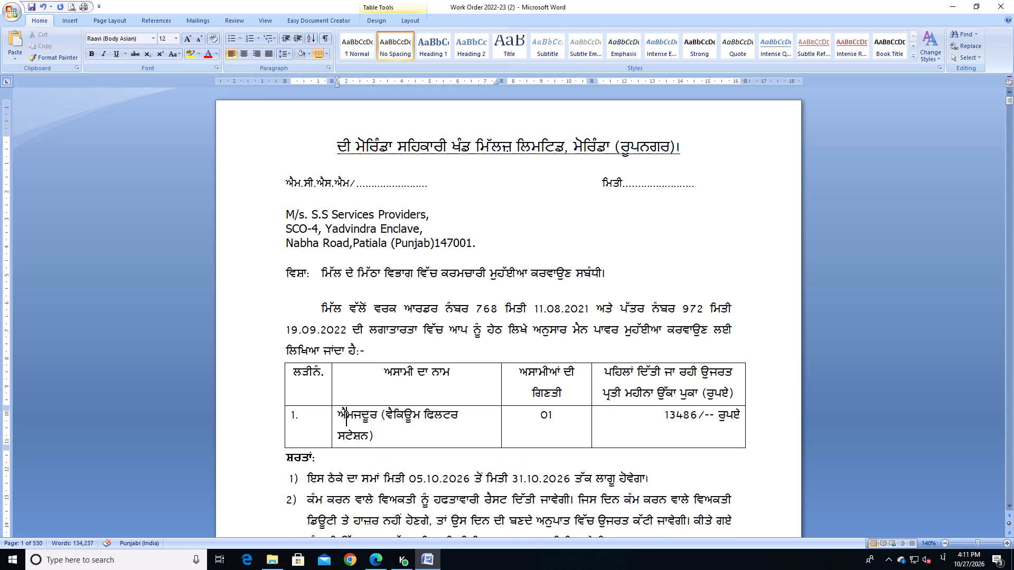
{"action": "key", "text": "BackSpace"}
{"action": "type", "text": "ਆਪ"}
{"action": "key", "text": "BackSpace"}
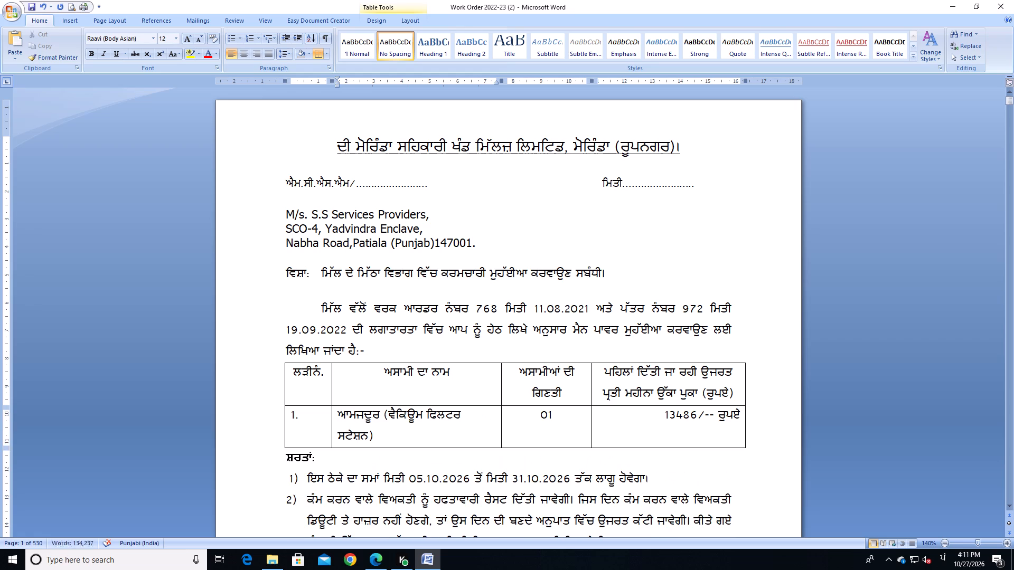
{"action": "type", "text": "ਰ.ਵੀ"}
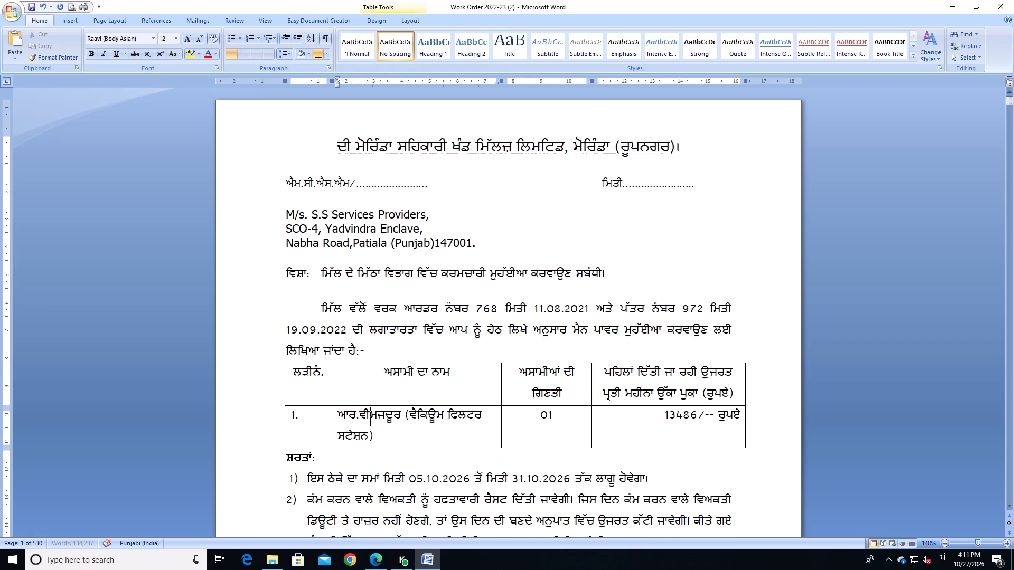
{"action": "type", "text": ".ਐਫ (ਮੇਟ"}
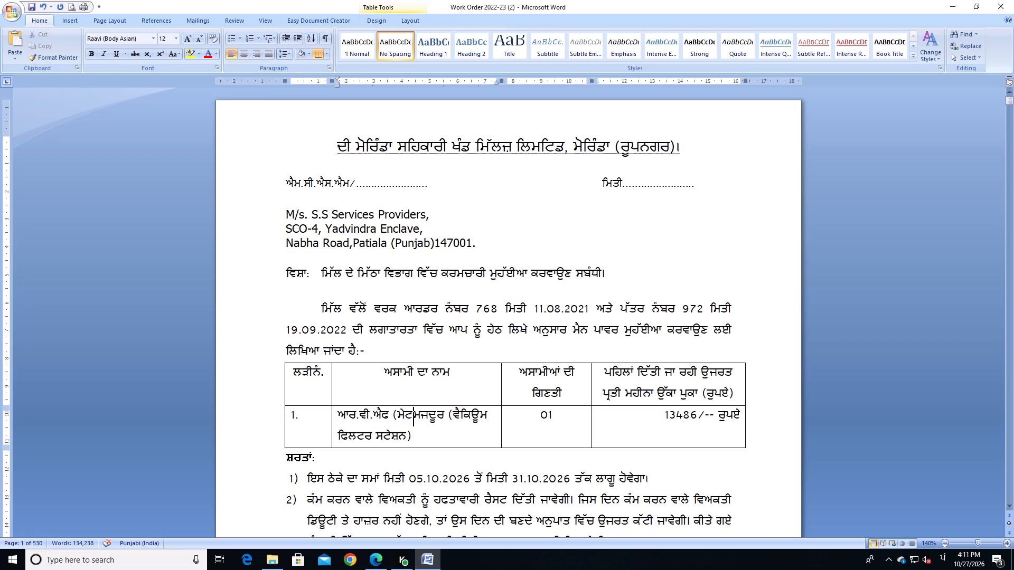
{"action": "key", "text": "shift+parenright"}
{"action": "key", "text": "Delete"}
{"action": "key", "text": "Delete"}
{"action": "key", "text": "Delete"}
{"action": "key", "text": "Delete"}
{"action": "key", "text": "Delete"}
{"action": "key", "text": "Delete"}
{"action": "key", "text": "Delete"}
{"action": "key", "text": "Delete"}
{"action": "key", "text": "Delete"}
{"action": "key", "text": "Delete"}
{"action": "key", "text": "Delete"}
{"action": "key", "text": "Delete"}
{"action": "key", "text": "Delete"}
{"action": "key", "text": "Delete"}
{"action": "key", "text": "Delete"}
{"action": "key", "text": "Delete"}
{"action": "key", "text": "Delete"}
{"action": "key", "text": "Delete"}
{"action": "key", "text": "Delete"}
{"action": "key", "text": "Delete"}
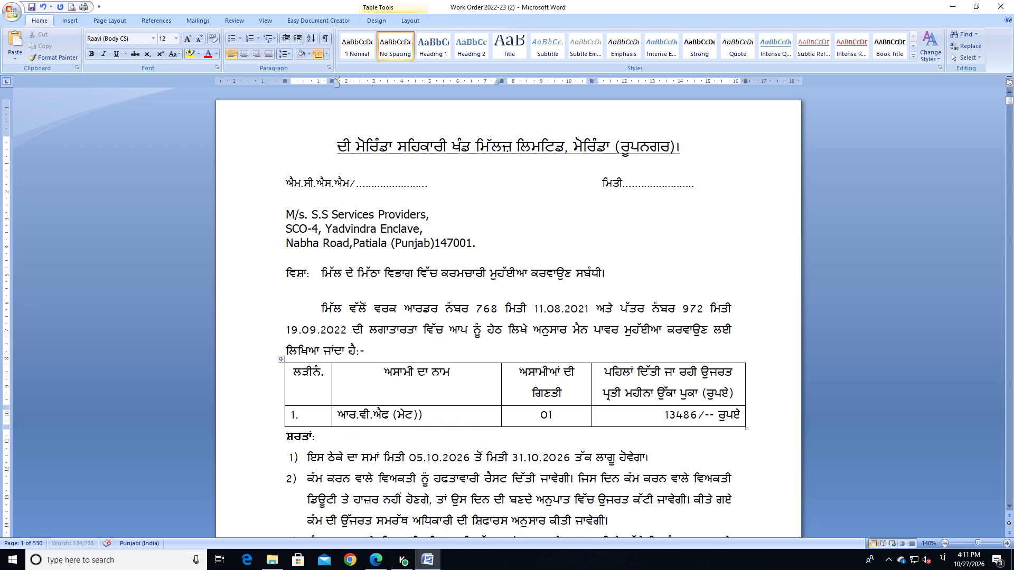
Set the monthly wage in the first work order's table to 13,486/- ਰੁਪਏ.
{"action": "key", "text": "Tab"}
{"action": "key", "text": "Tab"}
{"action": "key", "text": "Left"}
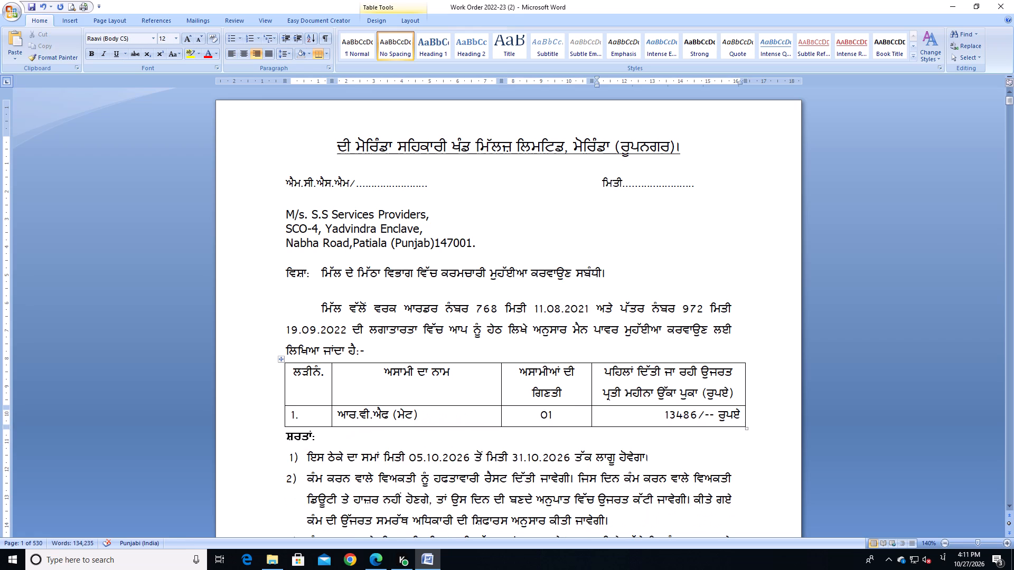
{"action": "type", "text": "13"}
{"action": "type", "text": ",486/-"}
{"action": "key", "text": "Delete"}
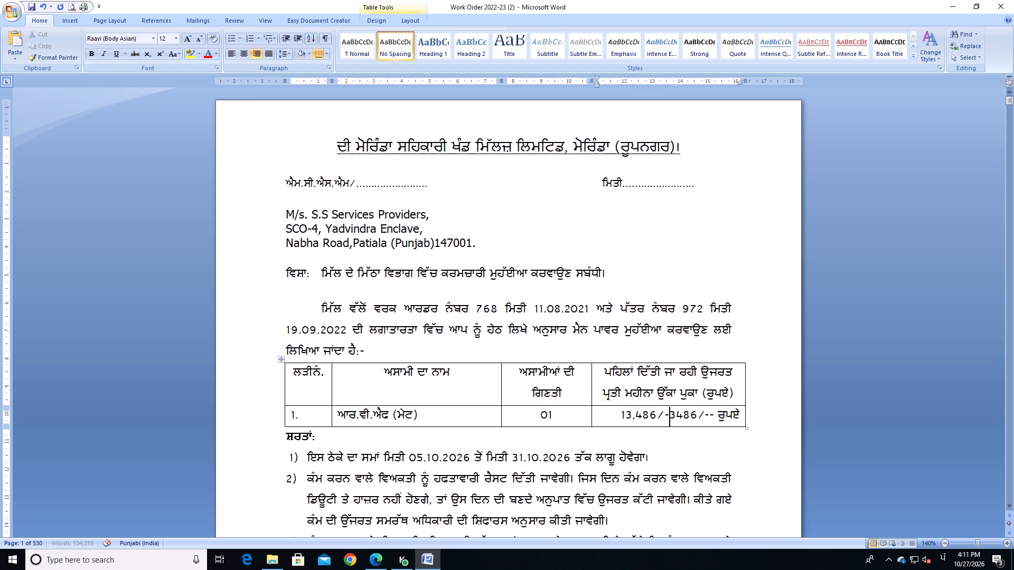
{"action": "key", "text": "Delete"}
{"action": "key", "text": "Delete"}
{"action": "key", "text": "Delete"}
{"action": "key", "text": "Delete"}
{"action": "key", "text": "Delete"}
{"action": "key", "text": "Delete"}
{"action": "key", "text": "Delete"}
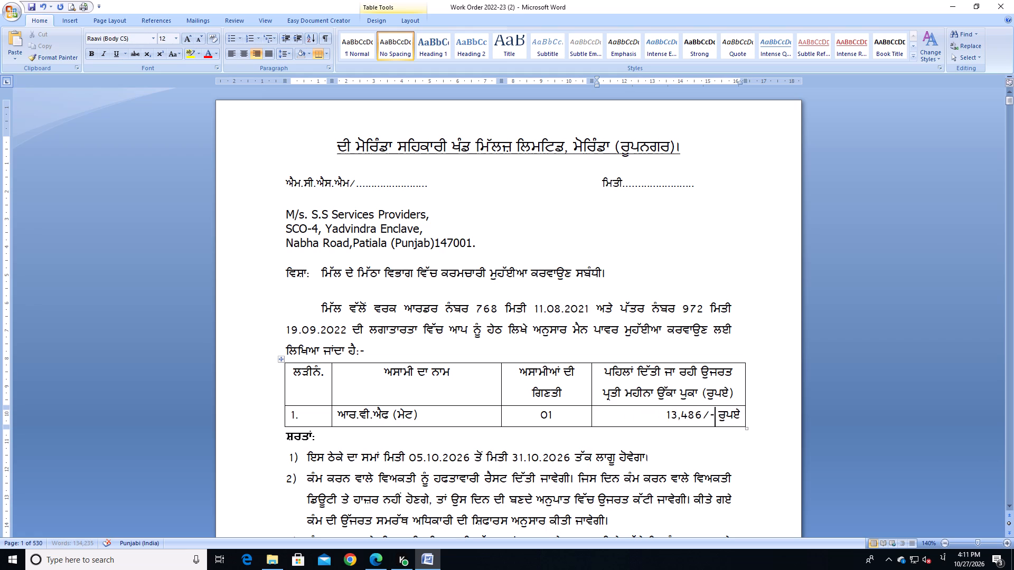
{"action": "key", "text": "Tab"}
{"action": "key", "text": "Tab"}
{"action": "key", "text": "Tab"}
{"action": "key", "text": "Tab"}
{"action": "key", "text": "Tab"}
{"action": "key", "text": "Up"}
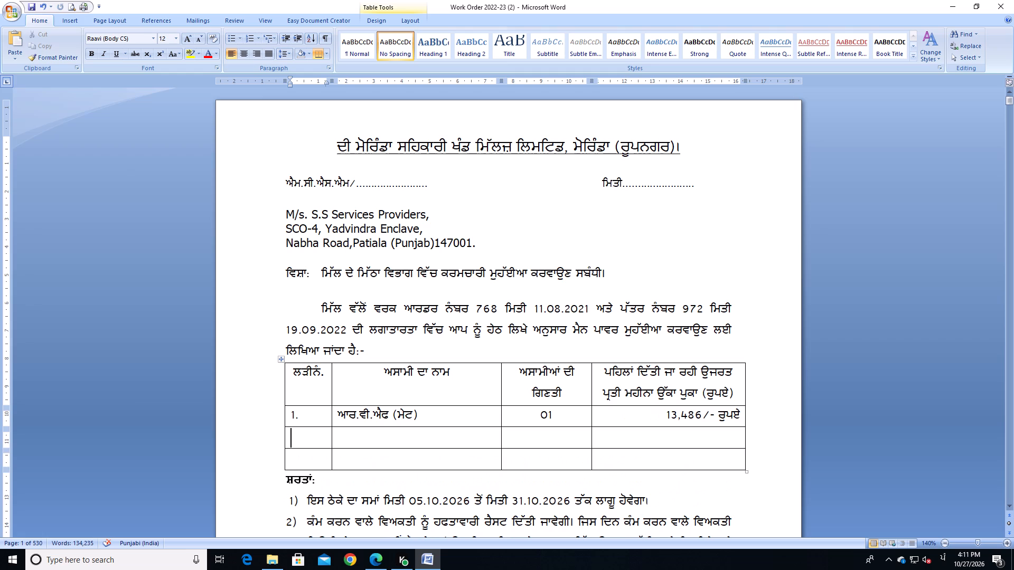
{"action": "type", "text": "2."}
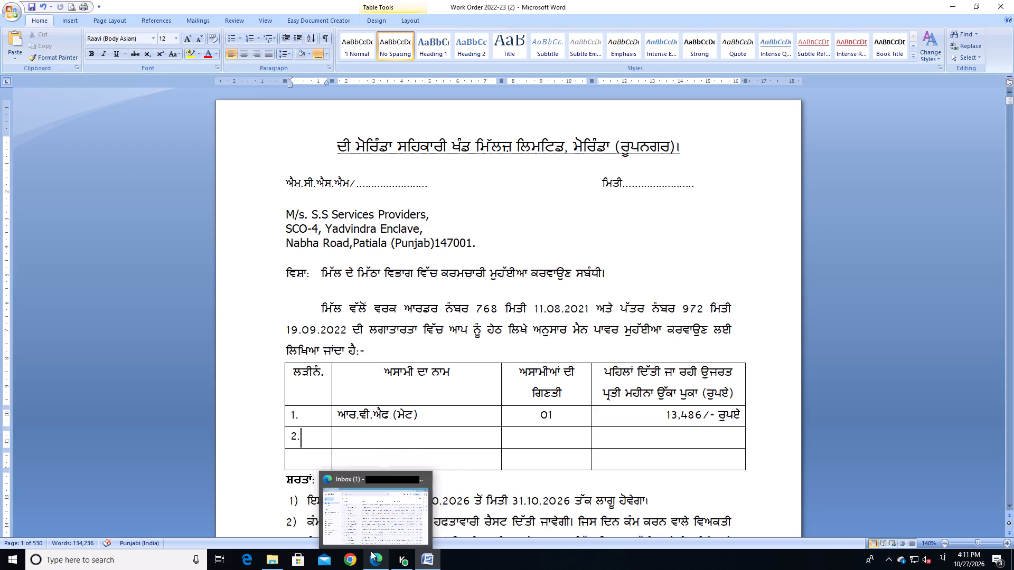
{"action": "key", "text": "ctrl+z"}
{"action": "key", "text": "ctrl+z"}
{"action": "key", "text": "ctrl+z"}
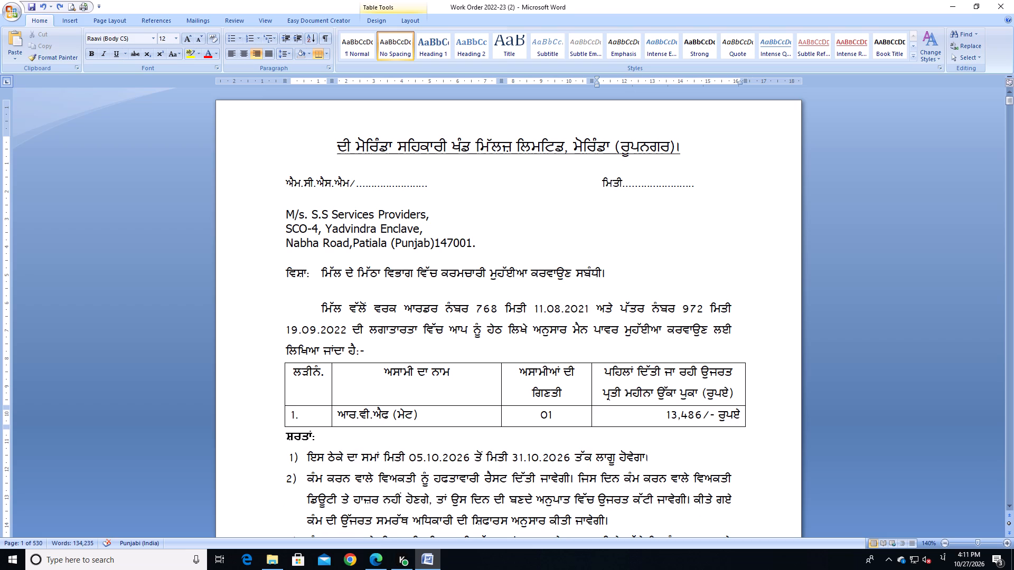
Set the contract start date in condition 1 of the first work order to 27.10.2026.
{"action": "left_click", "coordinate": [411, 453]}
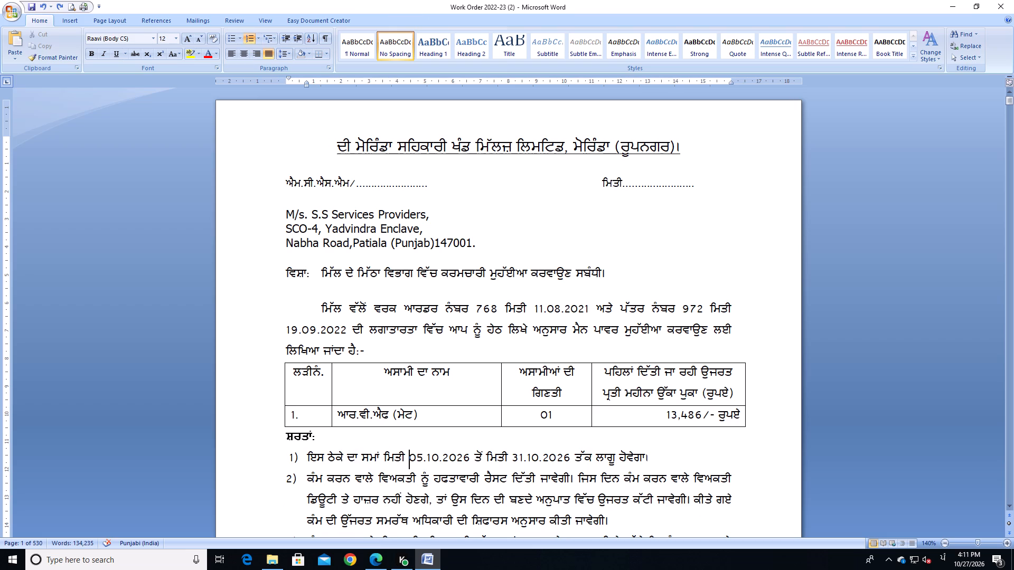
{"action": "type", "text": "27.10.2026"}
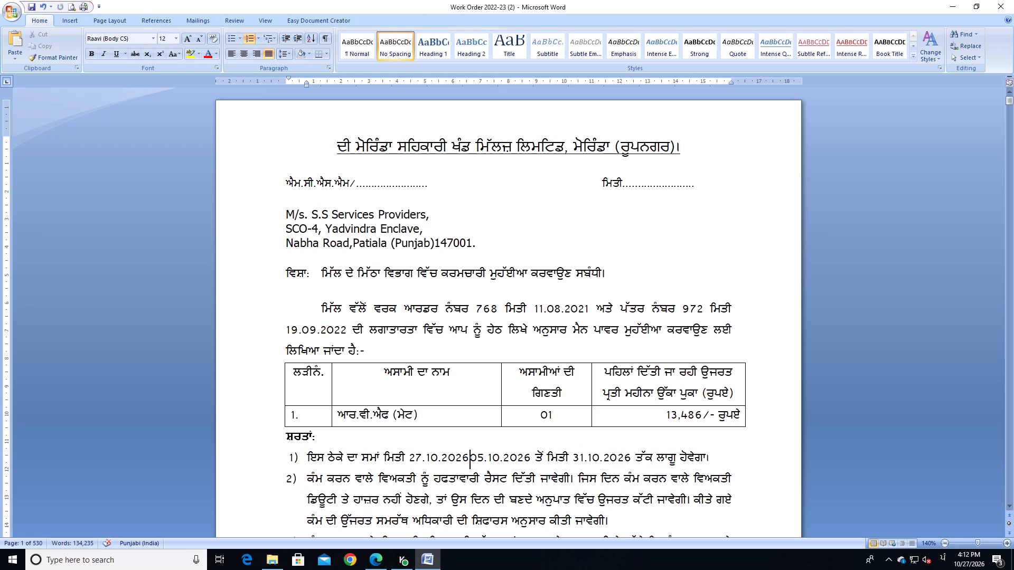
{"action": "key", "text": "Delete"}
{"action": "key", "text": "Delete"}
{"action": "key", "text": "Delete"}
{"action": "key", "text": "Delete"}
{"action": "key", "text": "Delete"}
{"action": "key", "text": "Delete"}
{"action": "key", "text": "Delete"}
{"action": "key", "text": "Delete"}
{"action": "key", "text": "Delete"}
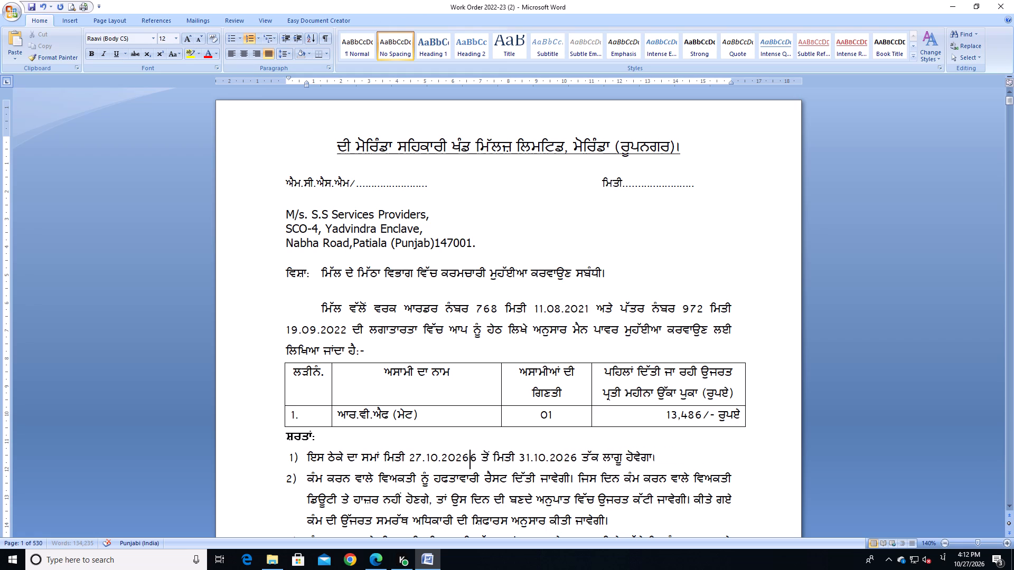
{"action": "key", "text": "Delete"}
Replace the end date in condition 1 with ਮਿੱਲ ਦੇ ਪਿੜਾਈ ਸੀਜਨ 2026-27 ਦੇ ਸ਼ੁਰੂ ਹੋਣ ਤੱਕ.
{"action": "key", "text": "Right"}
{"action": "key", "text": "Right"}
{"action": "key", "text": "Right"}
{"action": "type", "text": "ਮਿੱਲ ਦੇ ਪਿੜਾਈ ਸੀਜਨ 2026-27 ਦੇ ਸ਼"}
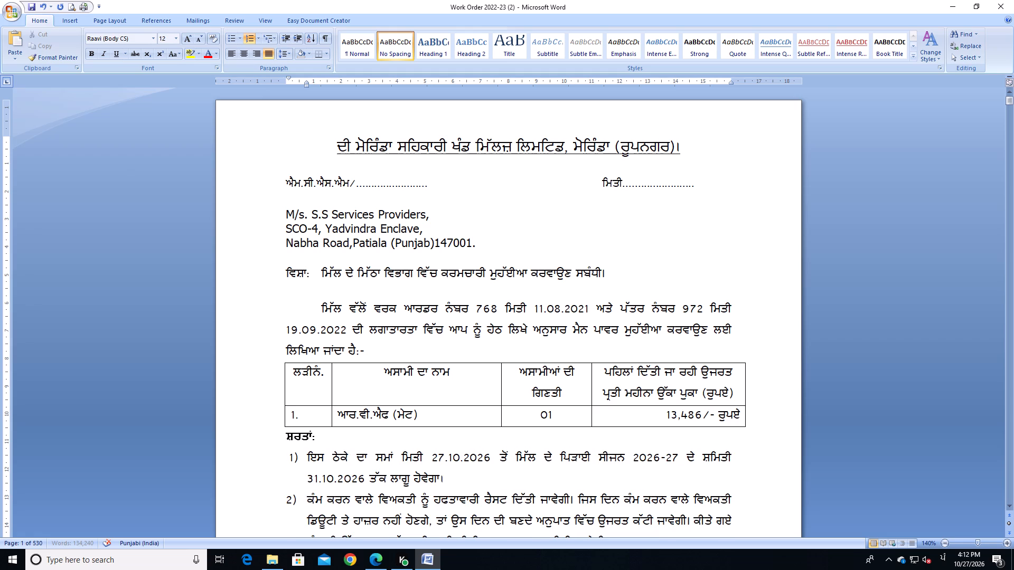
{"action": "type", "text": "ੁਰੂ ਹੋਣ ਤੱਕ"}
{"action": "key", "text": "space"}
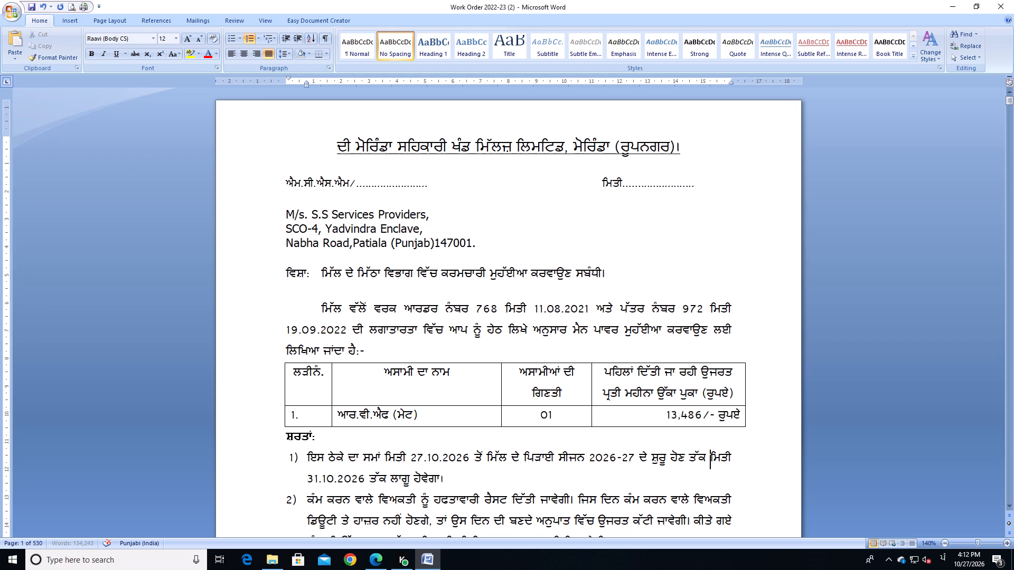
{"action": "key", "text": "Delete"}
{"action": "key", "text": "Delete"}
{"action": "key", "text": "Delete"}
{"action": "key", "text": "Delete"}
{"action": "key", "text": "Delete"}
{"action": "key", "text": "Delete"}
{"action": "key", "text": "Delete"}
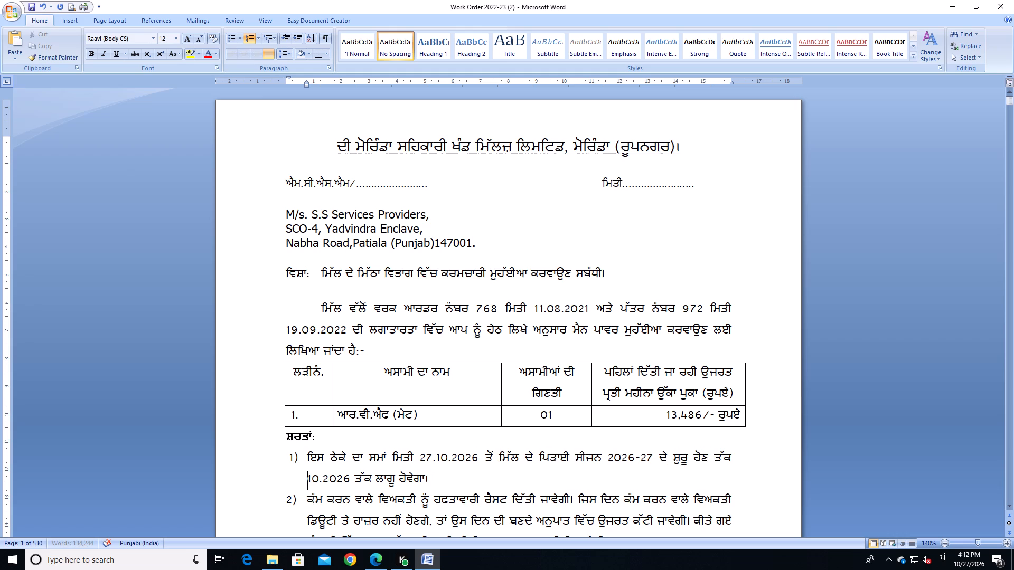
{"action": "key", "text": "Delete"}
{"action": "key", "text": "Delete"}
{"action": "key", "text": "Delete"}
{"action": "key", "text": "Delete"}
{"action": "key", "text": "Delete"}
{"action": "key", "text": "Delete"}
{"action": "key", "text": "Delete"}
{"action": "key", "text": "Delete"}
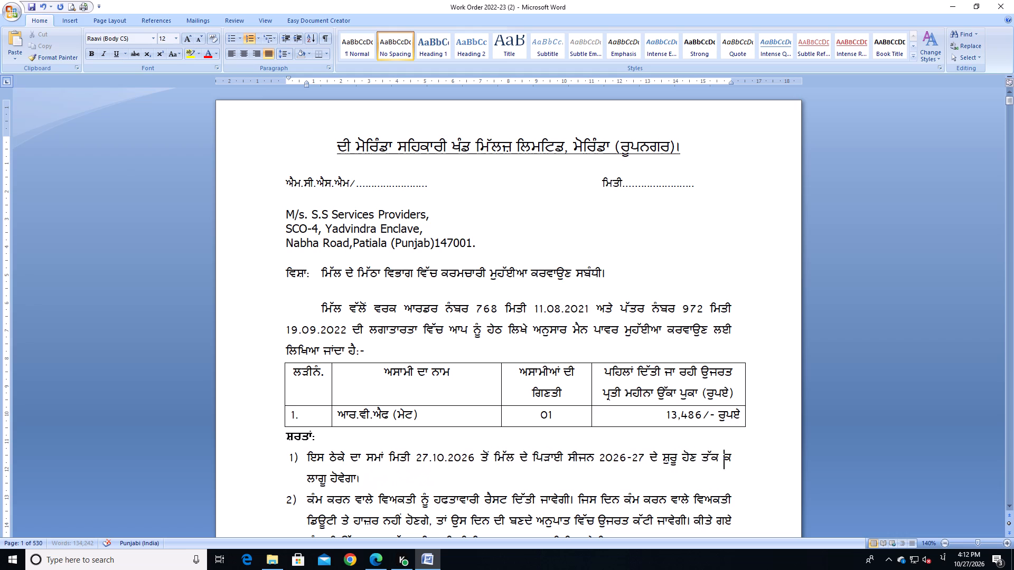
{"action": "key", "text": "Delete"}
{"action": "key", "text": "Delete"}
Print only the current page containing the ਆਰ.ਵੀ.ਐਫ (ਮੇਟ) work order.
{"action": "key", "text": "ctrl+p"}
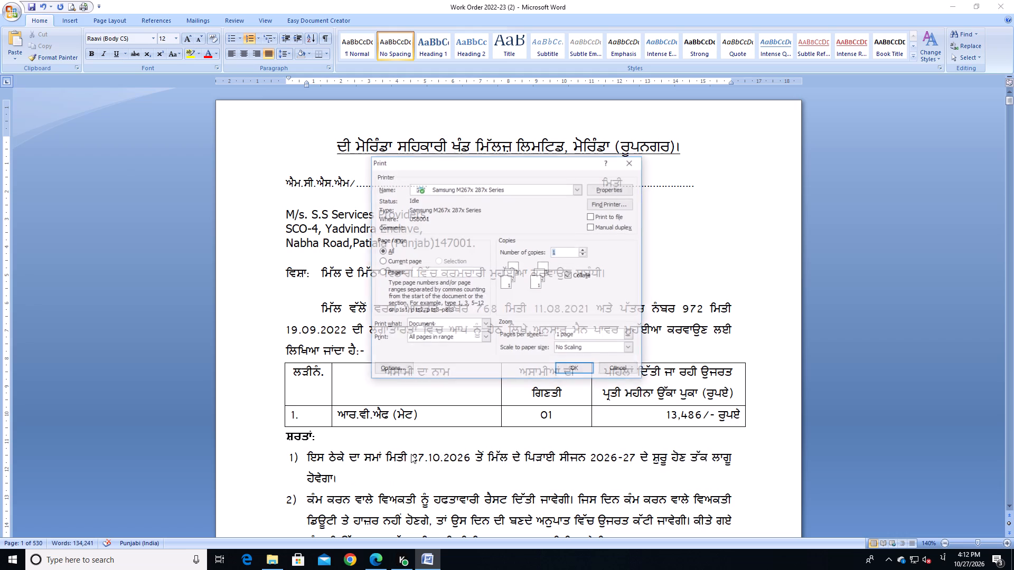
{"action": "left_click", "coordinate": [396, 262]}
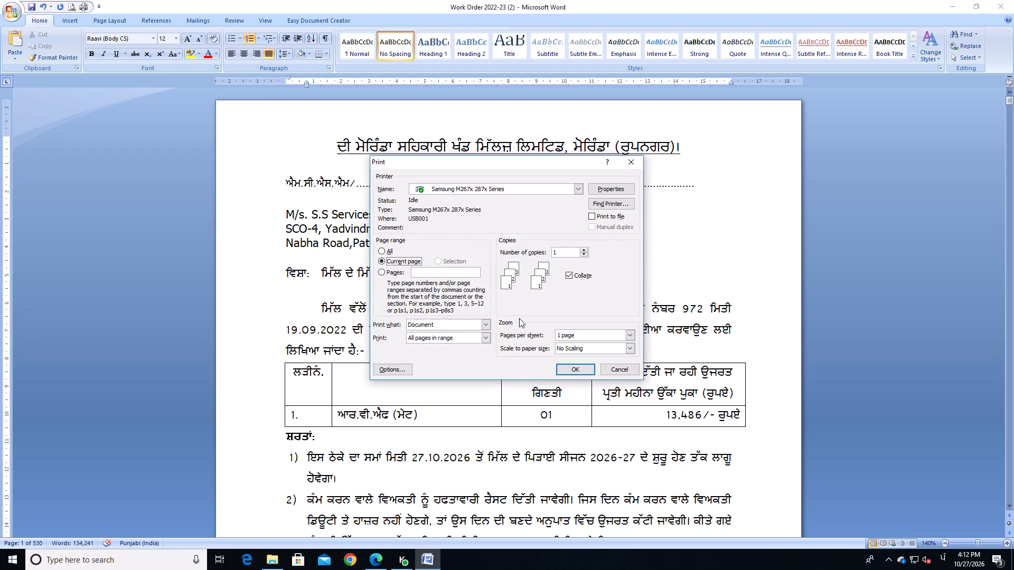
{"action": "left_click", "coordinate": [581, 372]}
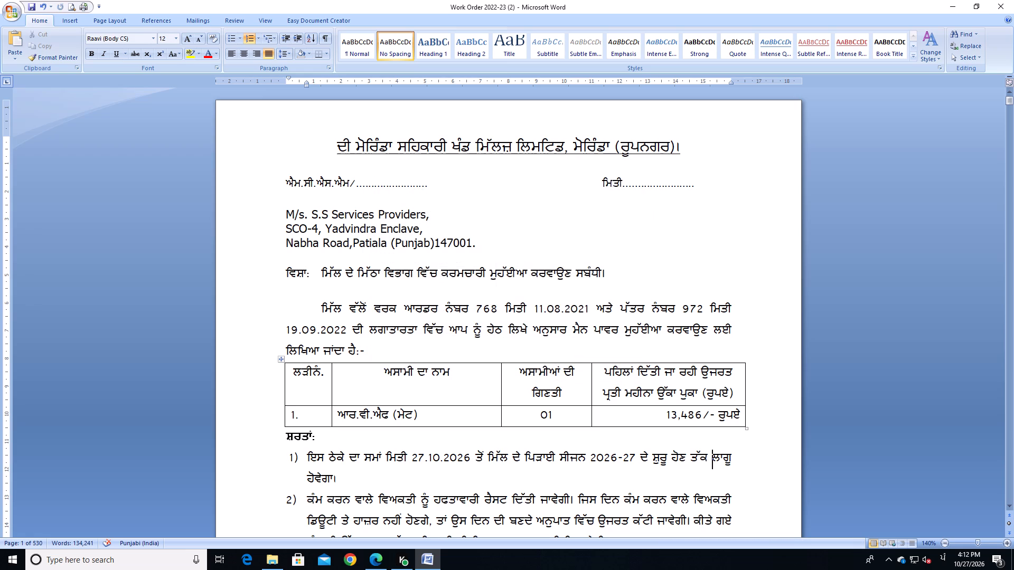
Find the five-person work order headed by the ਇਵੈਪੋਰੇਟਰ ਅਪਰੇਟਰ by employee name and copy it to the document's start.
{"action": "key", "text": "ctrl+f"}
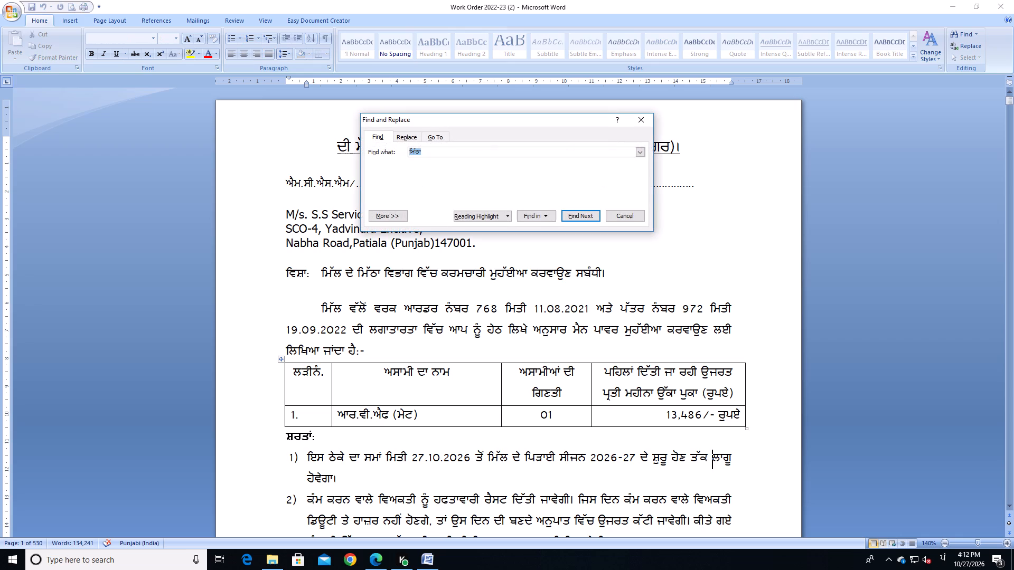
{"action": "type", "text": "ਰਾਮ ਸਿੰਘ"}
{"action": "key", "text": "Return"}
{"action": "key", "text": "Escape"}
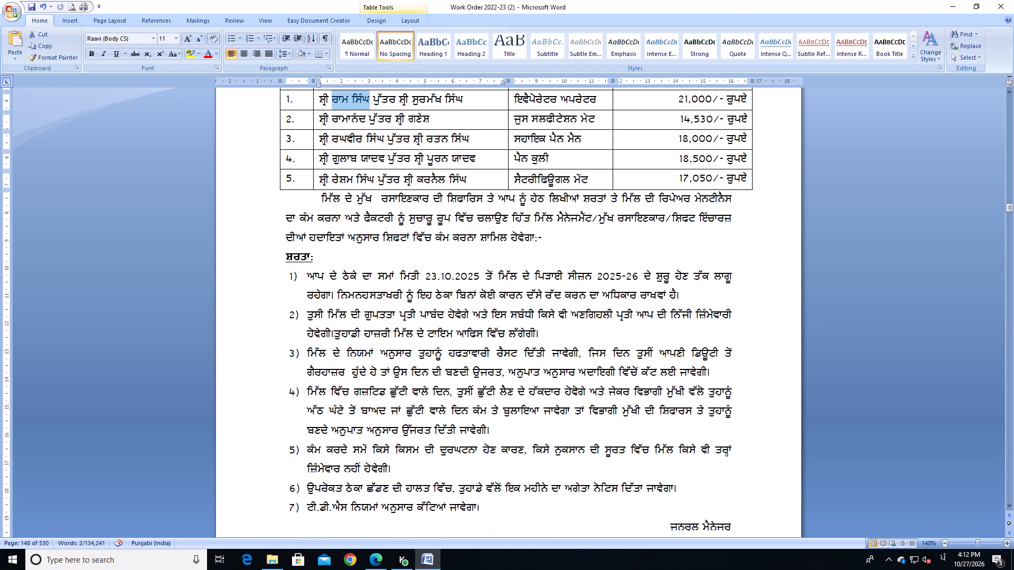
{"action": "scroll", "coordinate": [431, 328], "scroll_direction": "up", "scroll_amount": 3}
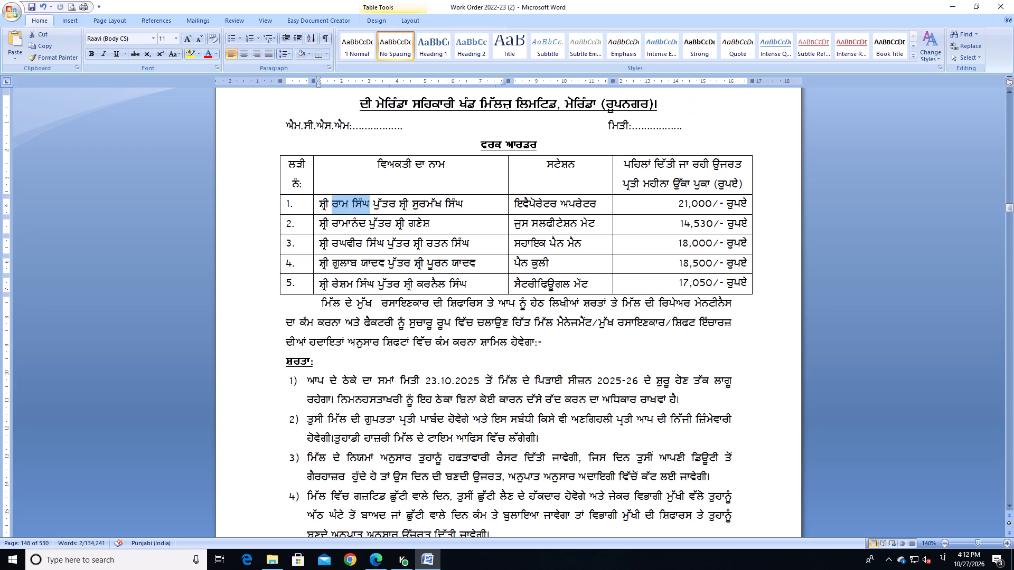
{"action": "left_click", "coordinate": [371, 289]}
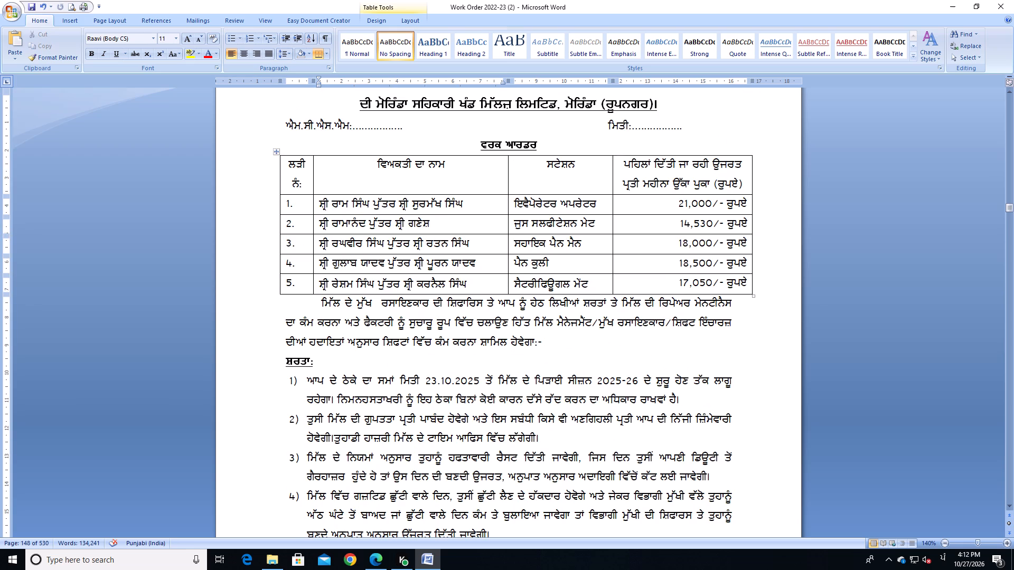
{"action": "left_click_drag", "start_coordinate": [348, 100], "coordinate": [713, 556]}
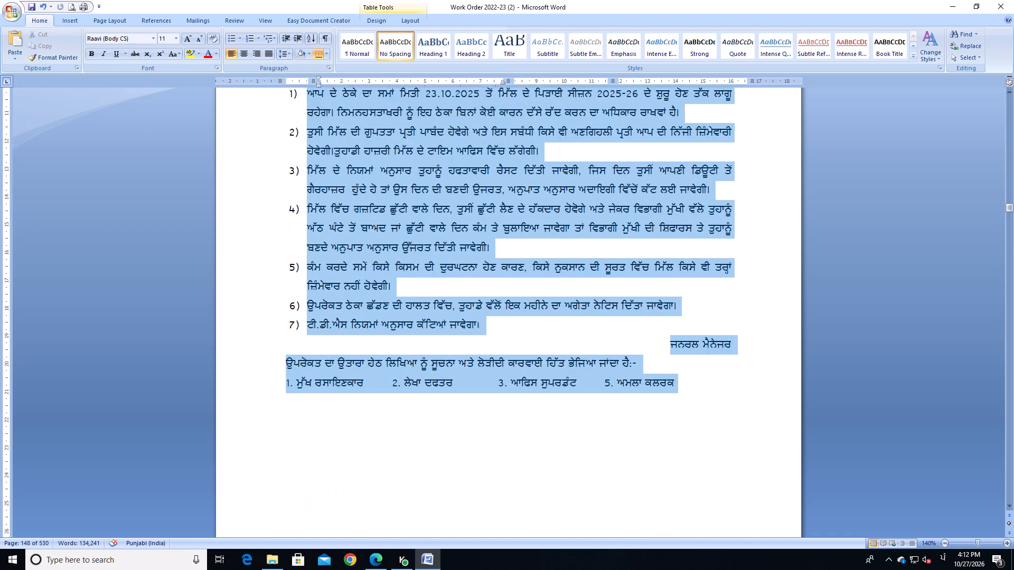
{"action": "left_click_drag", "start_coordinate": [713, 556], "coordinate": [723, 463]}
{"action": "key", "text": "ctrl+c"}
{"action": "key", "text": "ctrl+Home"}
{"action": "key", "text": "ctrl+v"}
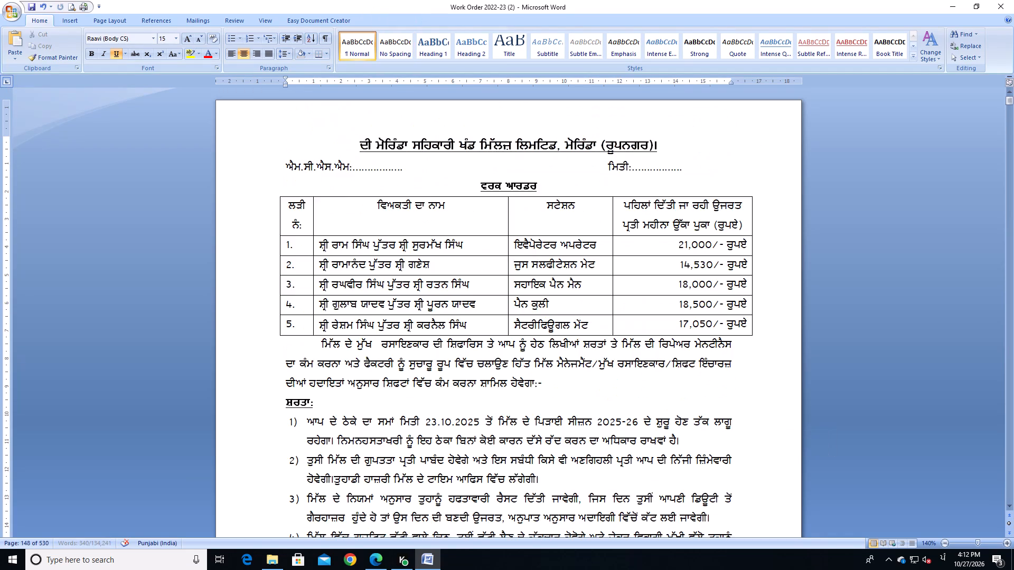
Add a page break after the copied five-person work order and return to the document's start.
{"action": "key", "text": "ctrl+Return"}
{"action": "key", "text": "ctrl+Home"}
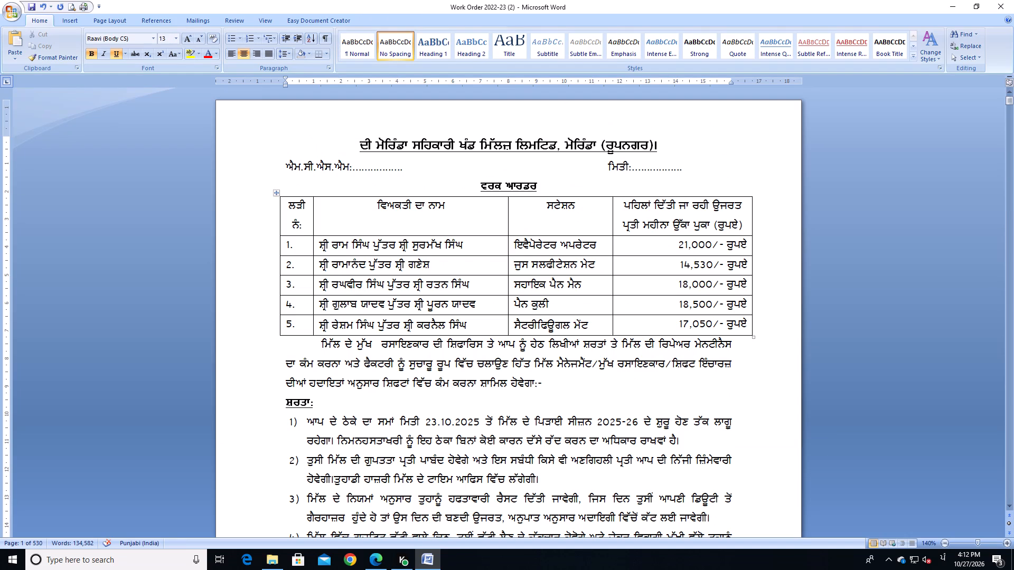
Delete the entire ਜੂਸ ਸਲਫੀਟੇਸ਼ਨ ਮੇਟ row from the first work order's table.
{"action": "left_click_drag", "start_coordinate": [355, 261], "coordinate": [689, 264]}
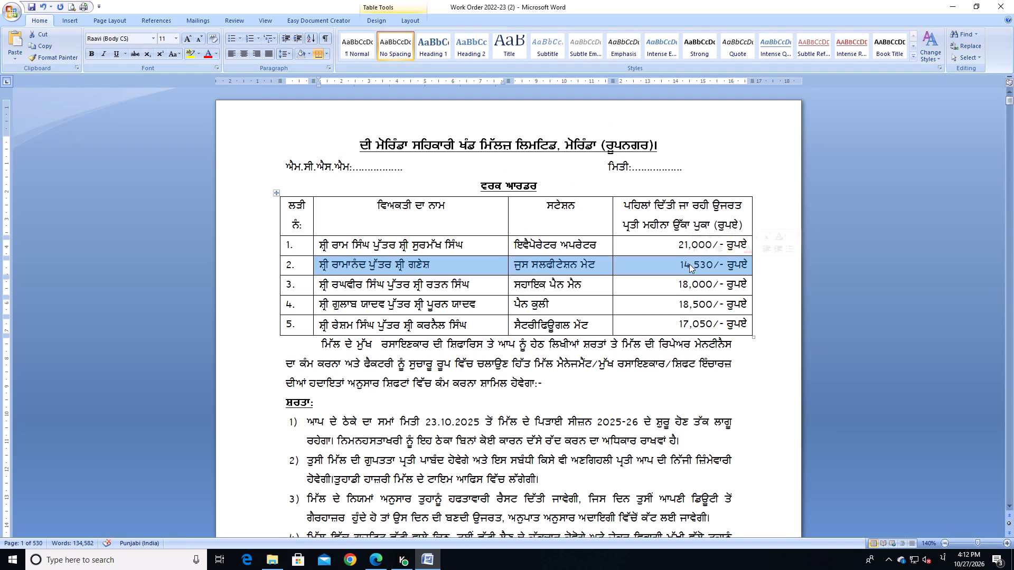
{"action": "right_click", "coordinate": [689, 264]}
{"action": "left_click", "coordinate": [725, 318]}
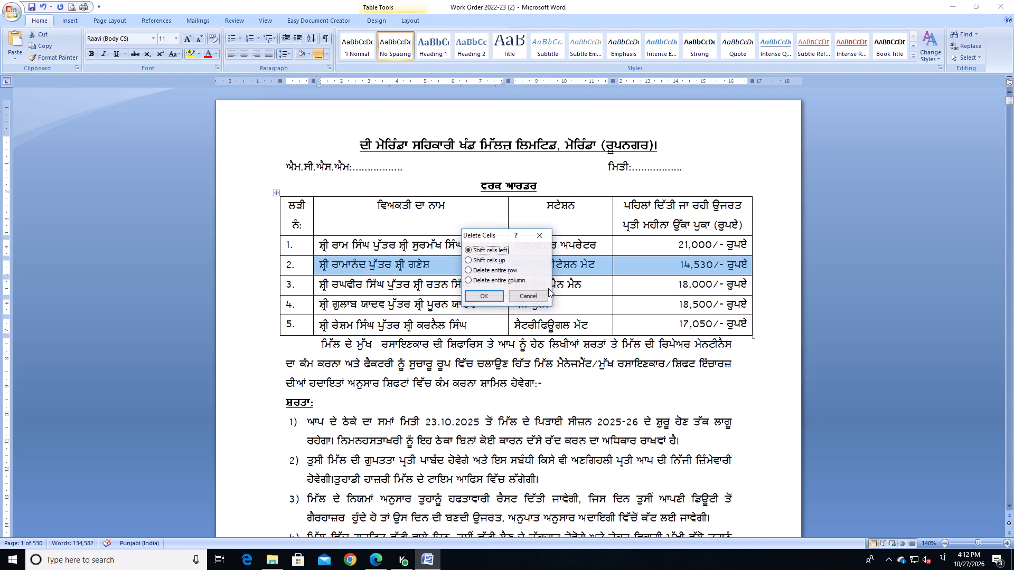
{"action": "left_click", "coordinate": [501, 273]}
{"action": "left_click", "coordinate": [491, 297]}
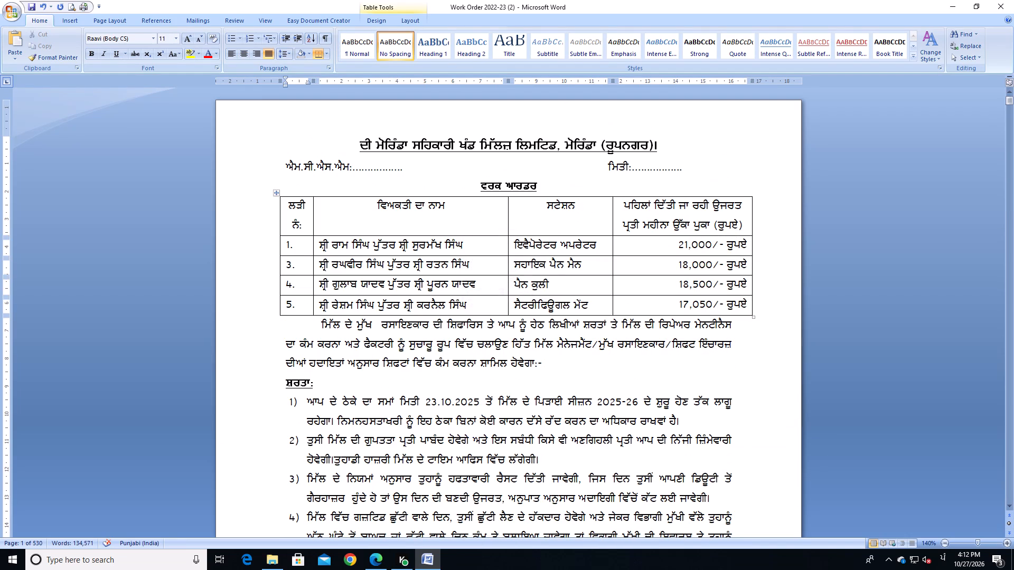
Delete the entire ਪੈਨ ਕੁਲੀ row from the first work order's table.
{"action": "left_click", "coordinate": [387, 286]}
{"action": "right_click", "coordinate": [387, 286]}
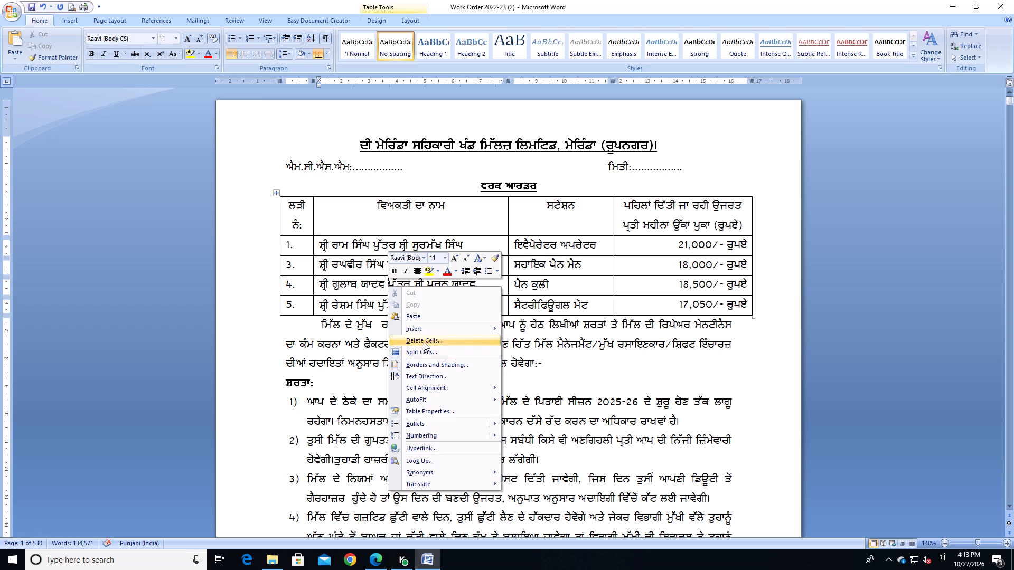
{"action": "left_click", "coordinate": [424, 342]}
{"action": "left_click", "coordinate": [495, 274]}
{"action": "left_click", "coordinate": [486, 302]}
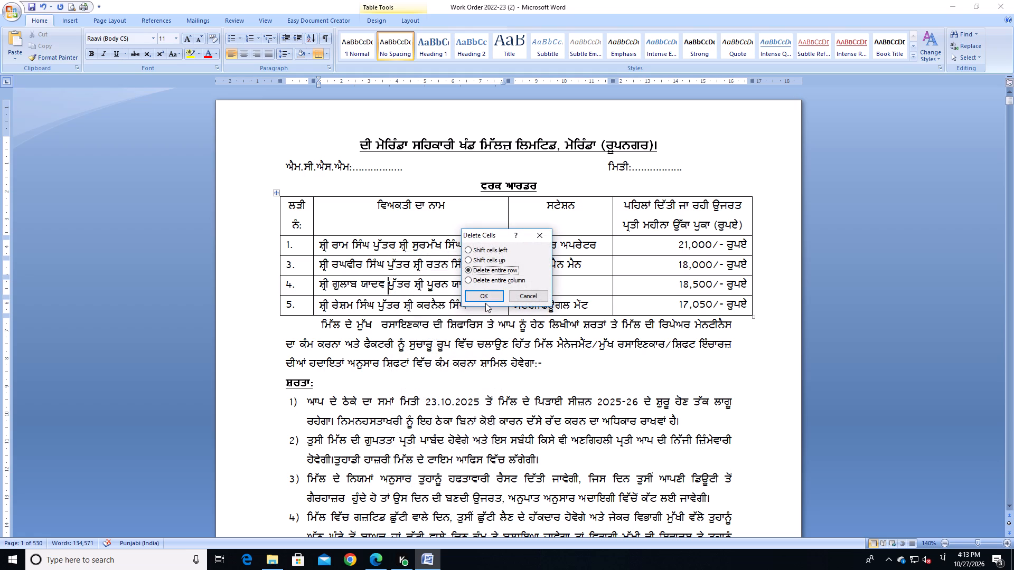
{"action": "left_click", "coordinate": [483, 297]}
Renumber the table's ਸਹਾਇਕ ਪੈਨ ਮੈਨ row as 2. and the ਸੈਟਰੀਫਿਊਗਲ ਮੇਟ row as 3.
{"action": "left_click_drag", "start_coordinate": [289, 267], "coordinate": [296, 284]}
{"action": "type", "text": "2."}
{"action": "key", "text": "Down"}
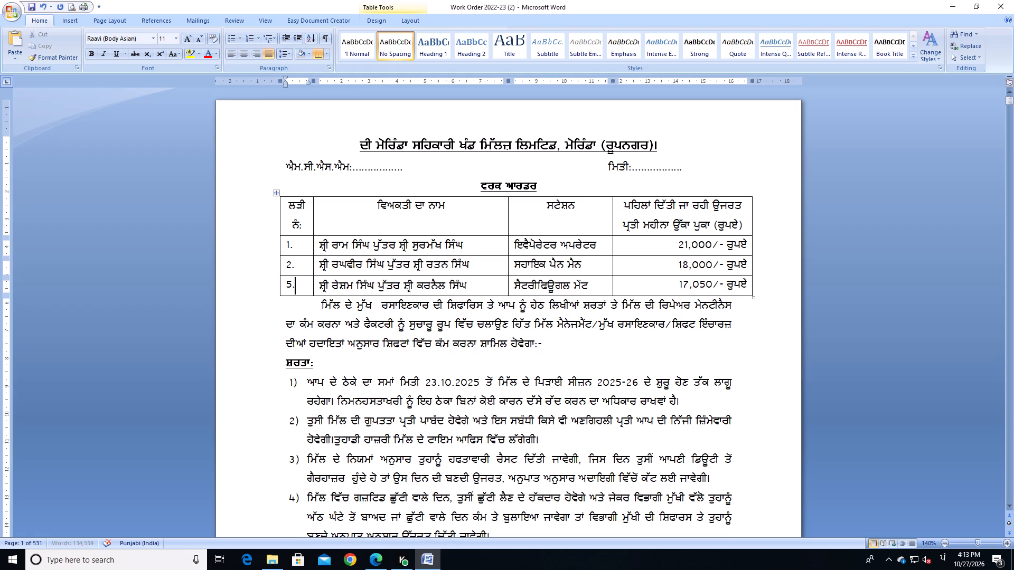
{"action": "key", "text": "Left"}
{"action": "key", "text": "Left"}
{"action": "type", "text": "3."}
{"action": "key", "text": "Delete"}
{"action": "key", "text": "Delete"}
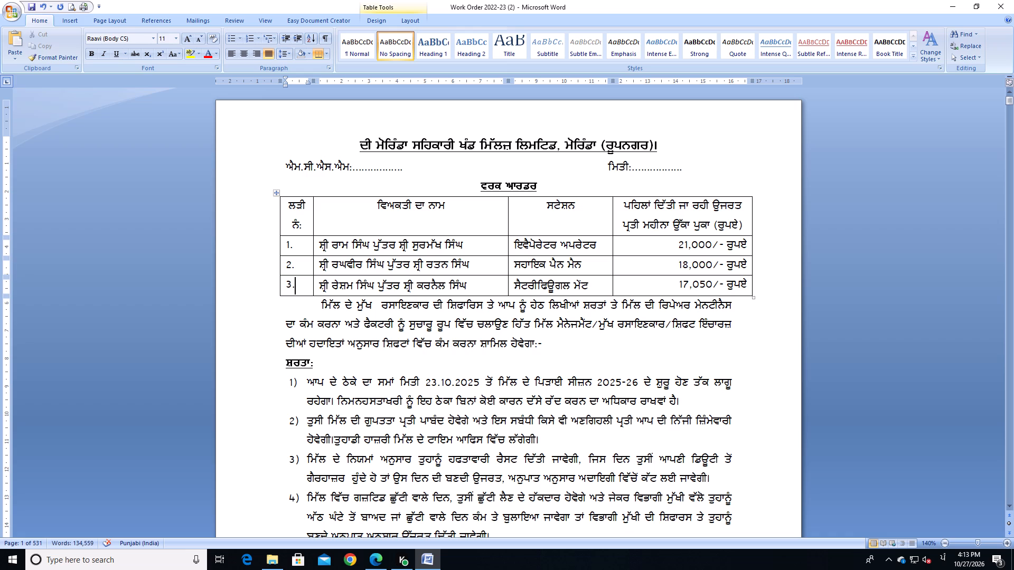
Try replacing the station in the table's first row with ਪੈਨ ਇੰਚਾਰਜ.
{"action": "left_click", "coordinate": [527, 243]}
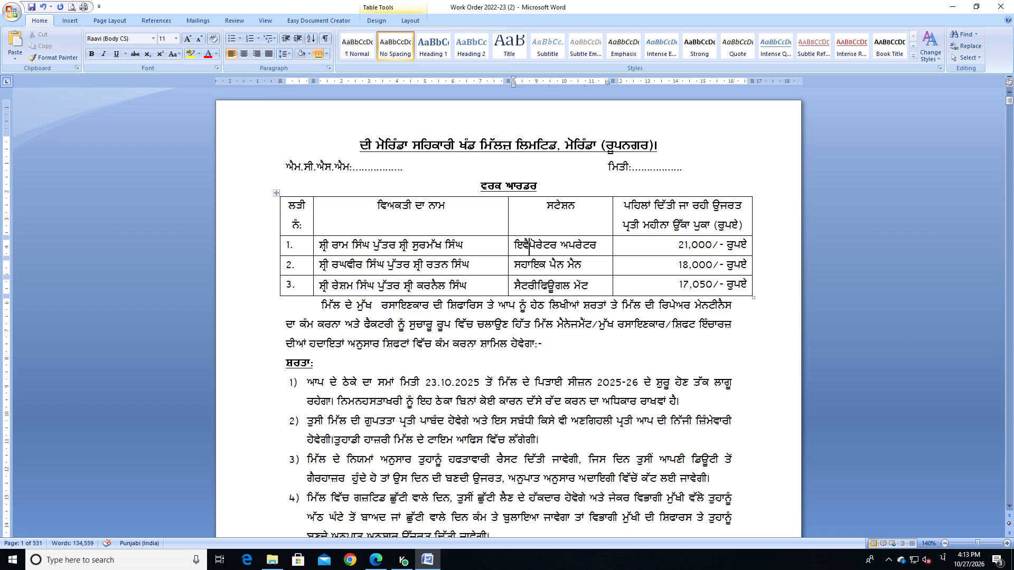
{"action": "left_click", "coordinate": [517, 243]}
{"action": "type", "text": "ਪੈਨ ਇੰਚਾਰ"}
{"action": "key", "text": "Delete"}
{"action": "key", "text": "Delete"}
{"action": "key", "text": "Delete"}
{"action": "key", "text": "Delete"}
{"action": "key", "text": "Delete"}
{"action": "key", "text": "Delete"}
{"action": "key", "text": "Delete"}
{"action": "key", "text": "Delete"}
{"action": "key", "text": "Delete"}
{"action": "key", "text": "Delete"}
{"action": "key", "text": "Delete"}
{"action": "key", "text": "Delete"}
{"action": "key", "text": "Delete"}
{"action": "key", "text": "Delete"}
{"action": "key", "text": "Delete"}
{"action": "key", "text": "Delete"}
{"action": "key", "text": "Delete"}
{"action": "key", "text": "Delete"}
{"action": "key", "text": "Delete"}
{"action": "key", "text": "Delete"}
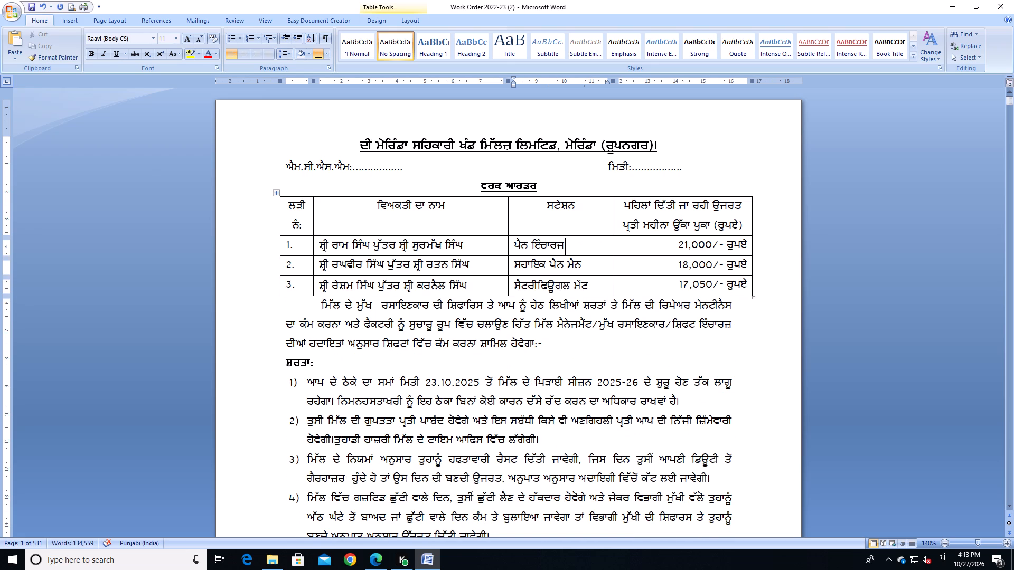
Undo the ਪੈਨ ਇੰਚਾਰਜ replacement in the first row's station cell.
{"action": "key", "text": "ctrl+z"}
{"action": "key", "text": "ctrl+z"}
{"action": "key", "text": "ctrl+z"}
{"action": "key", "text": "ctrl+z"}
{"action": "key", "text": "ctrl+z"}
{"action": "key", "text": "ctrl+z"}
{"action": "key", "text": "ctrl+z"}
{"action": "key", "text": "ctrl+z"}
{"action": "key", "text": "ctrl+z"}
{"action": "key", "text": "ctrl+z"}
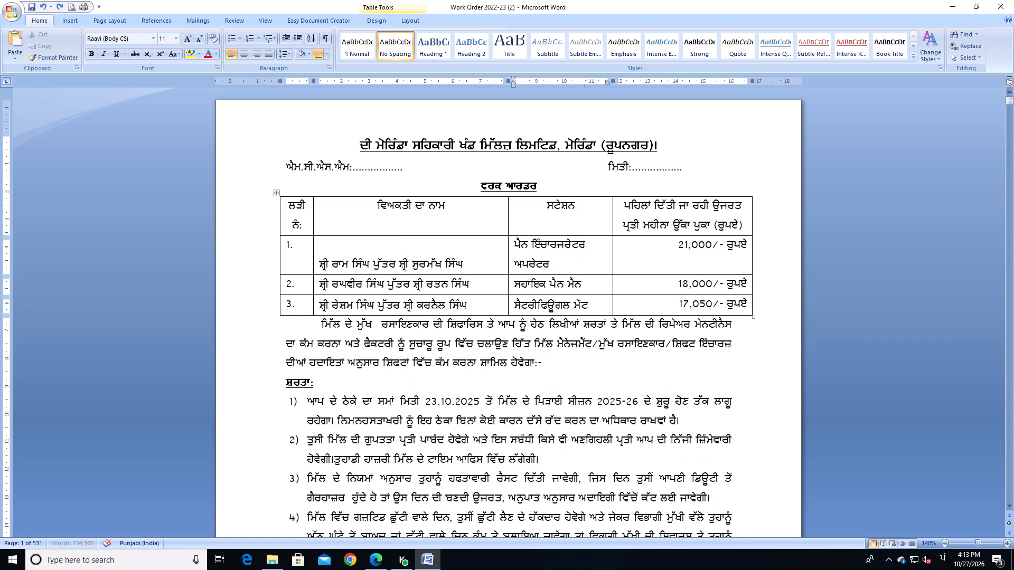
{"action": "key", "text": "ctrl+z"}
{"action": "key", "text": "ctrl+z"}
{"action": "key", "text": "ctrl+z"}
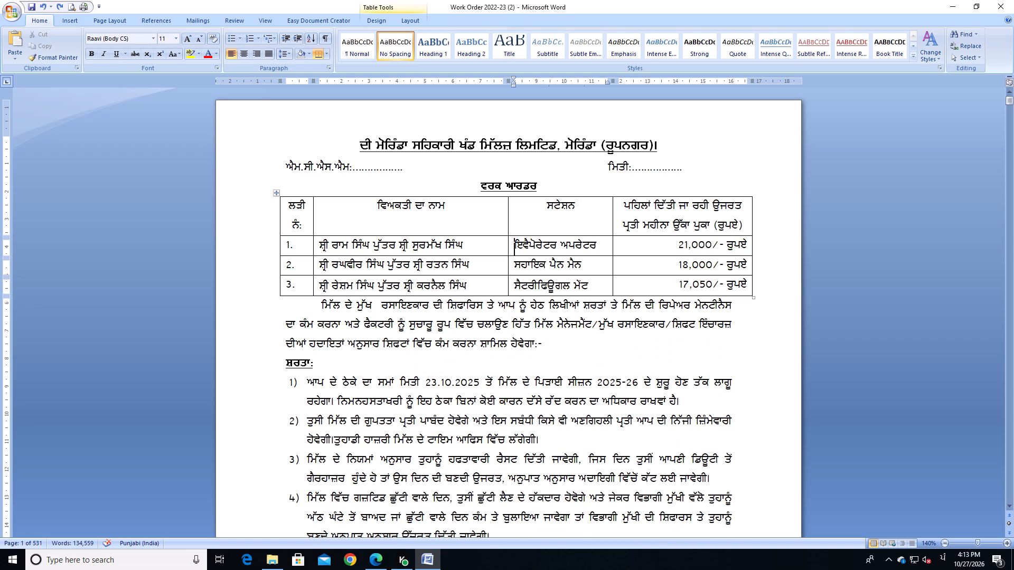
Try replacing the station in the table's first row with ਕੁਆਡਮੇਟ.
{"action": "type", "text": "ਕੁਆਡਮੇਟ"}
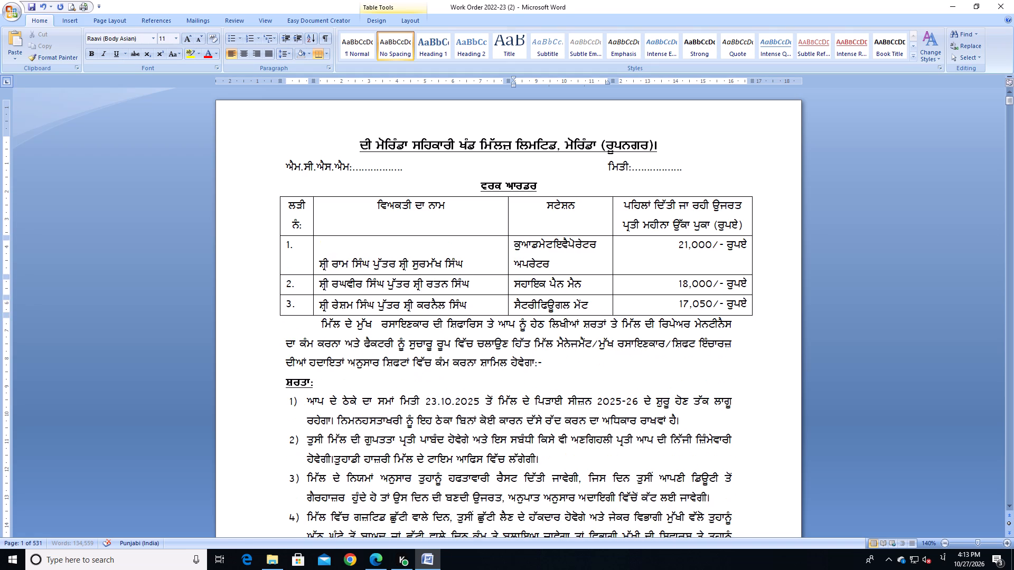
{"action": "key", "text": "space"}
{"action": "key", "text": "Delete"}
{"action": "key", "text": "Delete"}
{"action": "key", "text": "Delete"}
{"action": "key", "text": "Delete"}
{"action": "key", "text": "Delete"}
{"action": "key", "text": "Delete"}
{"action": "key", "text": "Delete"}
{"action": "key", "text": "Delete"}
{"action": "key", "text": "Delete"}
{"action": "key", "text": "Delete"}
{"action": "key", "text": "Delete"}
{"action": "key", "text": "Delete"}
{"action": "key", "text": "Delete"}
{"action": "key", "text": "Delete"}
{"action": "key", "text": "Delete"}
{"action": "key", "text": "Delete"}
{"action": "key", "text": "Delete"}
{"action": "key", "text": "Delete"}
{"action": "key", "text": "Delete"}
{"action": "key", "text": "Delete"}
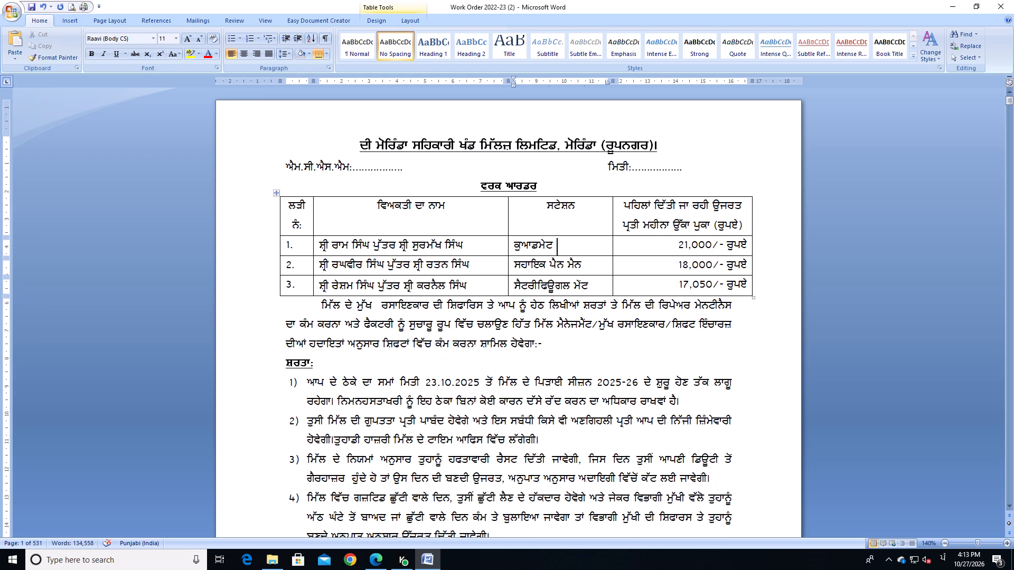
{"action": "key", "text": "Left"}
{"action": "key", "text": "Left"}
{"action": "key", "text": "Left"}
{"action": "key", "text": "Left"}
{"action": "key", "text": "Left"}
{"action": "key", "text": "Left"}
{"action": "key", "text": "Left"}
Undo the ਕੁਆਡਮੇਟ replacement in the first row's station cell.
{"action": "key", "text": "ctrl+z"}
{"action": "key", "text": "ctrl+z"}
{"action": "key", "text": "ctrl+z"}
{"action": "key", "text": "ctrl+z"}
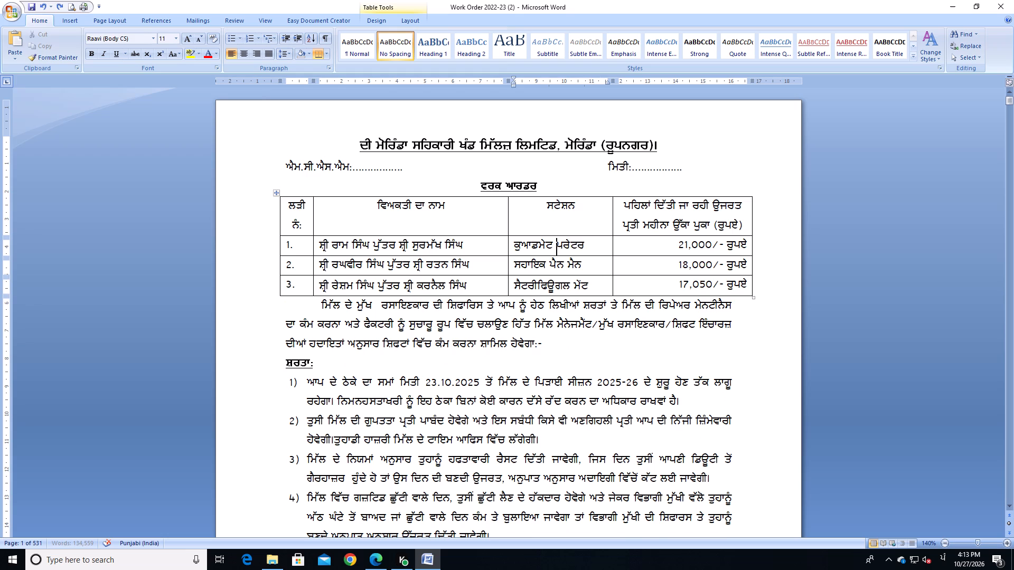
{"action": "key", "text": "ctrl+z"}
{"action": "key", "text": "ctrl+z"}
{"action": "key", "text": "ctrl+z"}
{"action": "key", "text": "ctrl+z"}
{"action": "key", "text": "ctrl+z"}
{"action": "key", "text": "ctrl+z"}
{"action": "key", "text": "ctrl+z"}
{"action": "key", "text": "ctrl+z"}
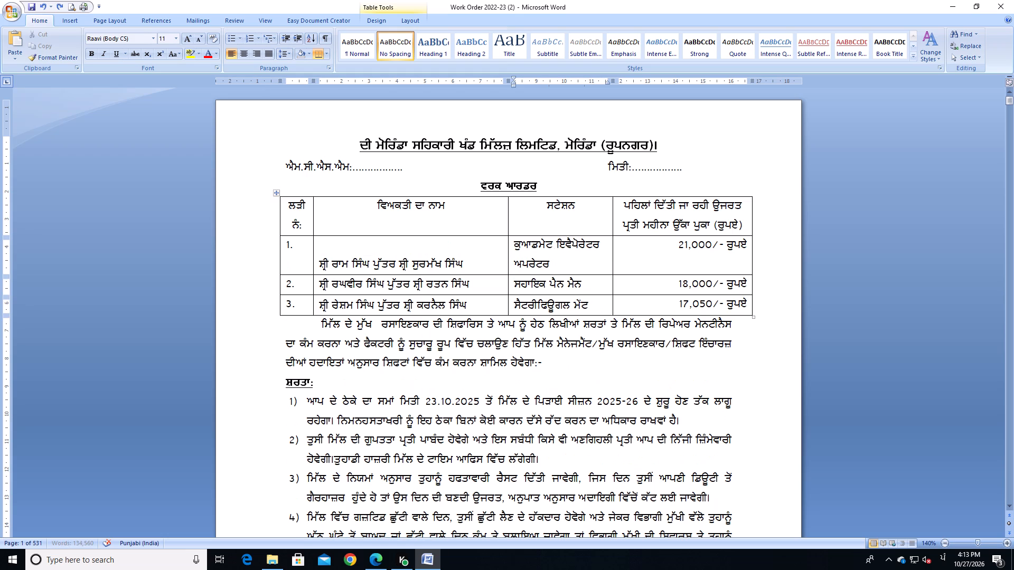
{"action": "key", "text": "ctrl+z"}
Set the monthly wage of the ਇਵੈਪੋਰੇਟਰ ਅਪਰੇਟਰ in row 1 to 22,050/- ਰੁਪਏ.
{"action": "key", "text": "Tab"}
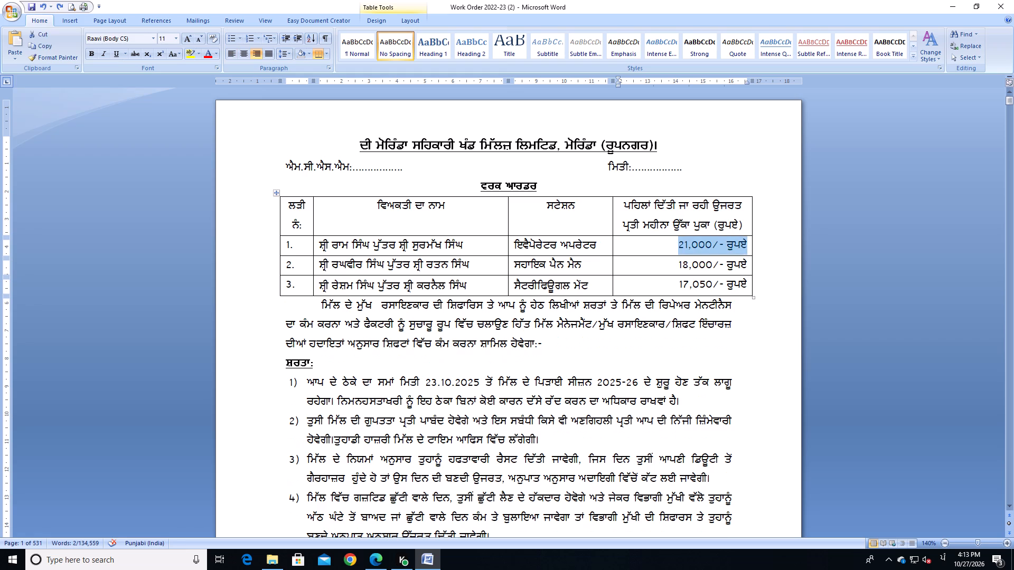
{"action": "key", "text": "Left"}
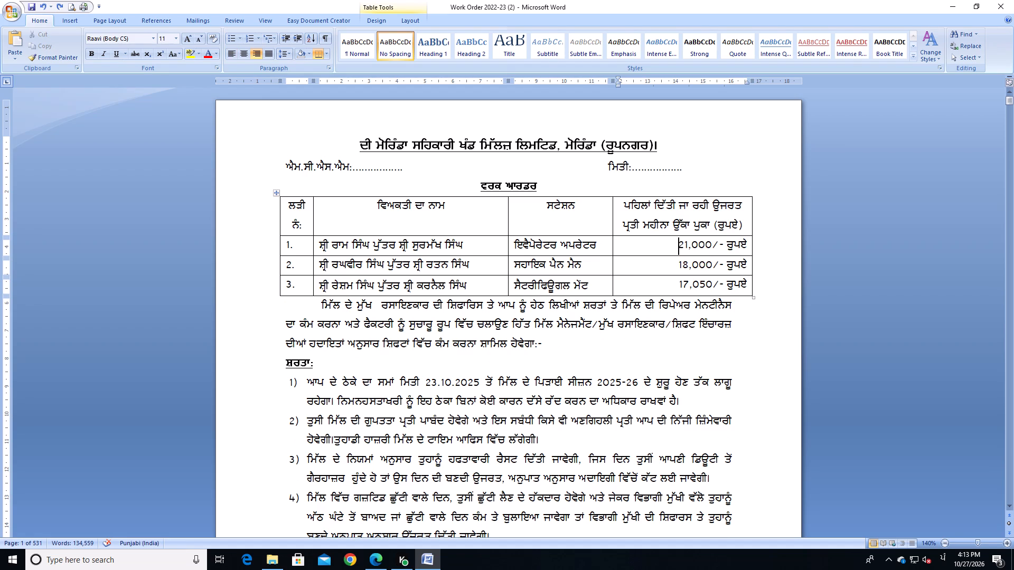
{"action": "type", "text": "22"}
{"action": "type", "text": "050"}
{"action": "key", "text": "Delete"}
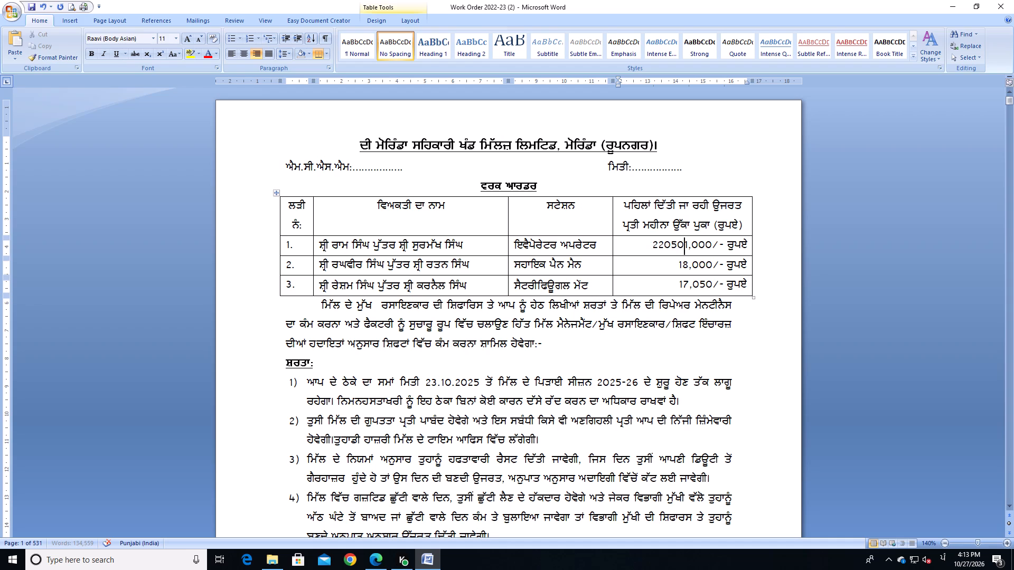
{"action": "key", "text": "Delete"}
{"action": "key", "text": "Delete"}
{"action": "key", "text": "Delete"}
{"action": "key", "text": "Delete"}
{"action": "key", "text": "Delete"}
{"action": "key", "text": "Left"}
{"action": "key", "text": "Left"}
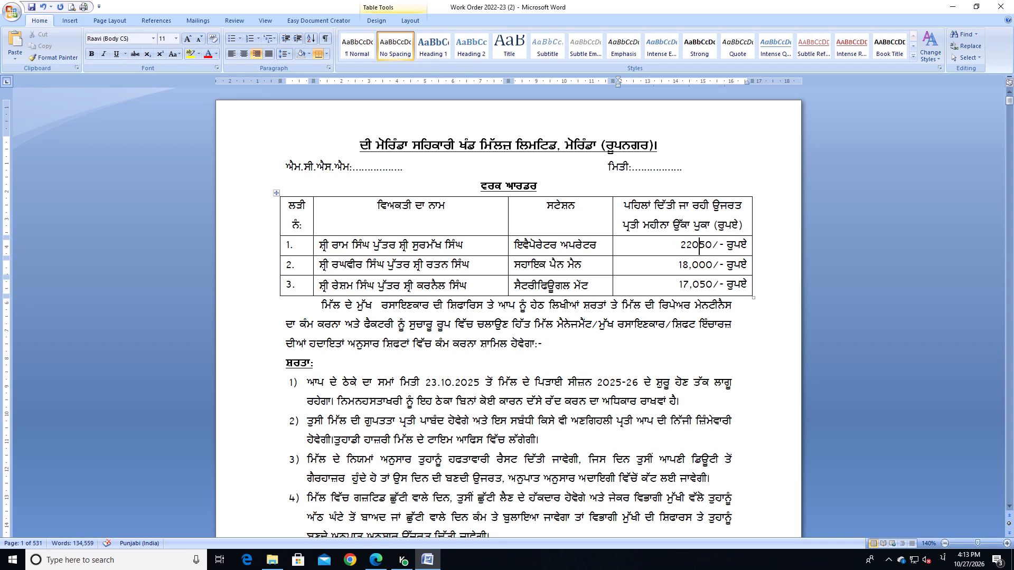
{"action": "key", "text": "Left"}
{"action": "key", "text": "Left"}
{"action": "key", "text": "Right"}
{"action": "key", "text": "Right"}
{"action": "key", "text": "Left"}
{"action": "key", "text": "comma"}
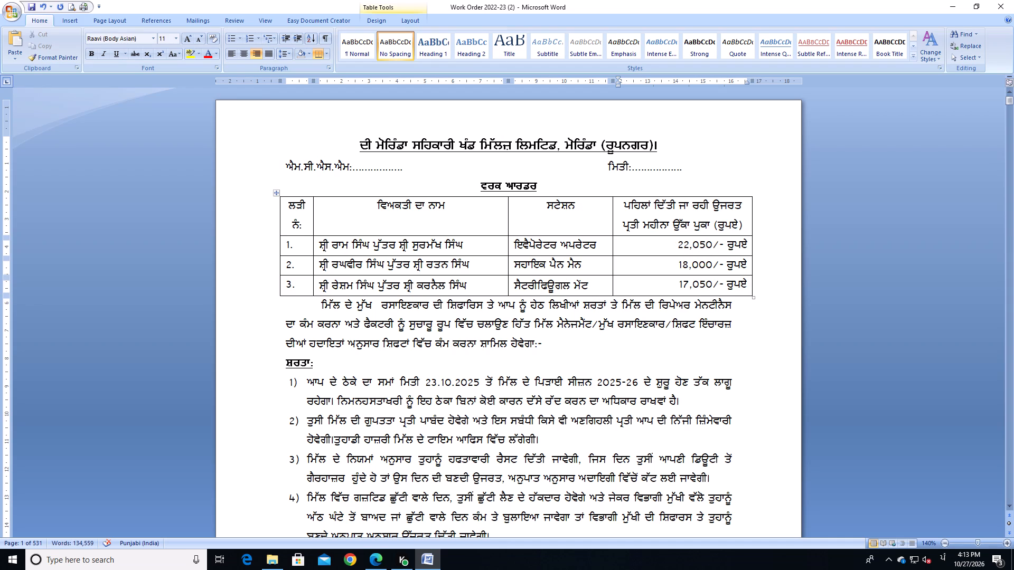
Remove ਸਹਾਇਕ from the station in row 2 so that it reads ਪੈਨ ਮੈਨ.
{"action": "left_click", "coordinate": [521, 265]}
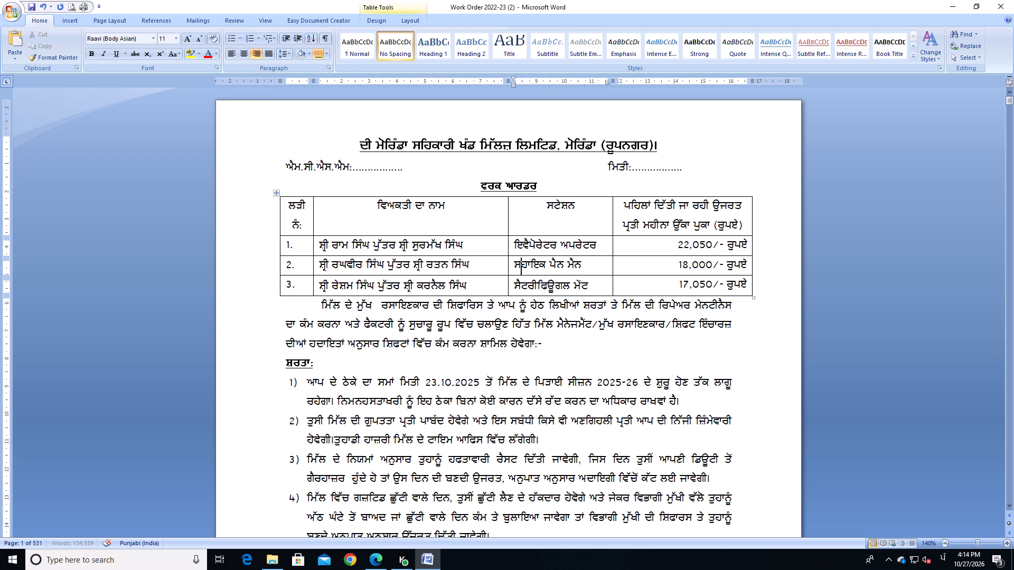
{"action": "key", "text": "Left"}
{"action": "key", "text": "Delete"}
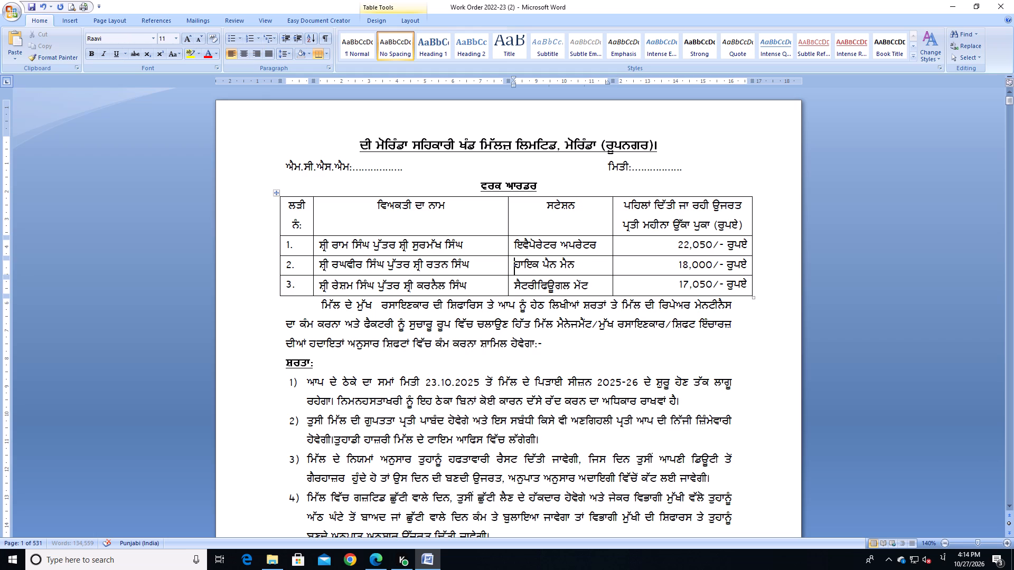
{"action": "key", "text": "Delete"}
{"action": "key", "text": "Delete"}
{"action": "key", "text": "Delete"}
{"action": "key", "text": "Delete"}
Set the monthly wage of the ਪੈਨ ਮੈਨ in row 2 to 18,900/- ਰੁਪਏ.
{"action": "key", "text": "Tab"}
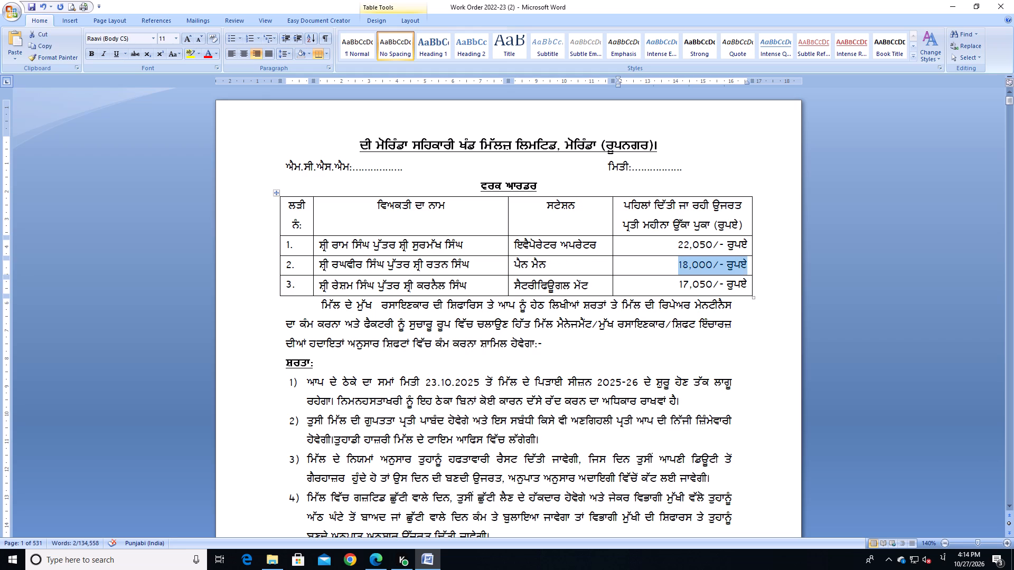
{"action": "key", "text": "Right"}
{"action": "key", "text": "Left"}
{"action": "key", "text": "Left"}
{"action": "key", "text": "Left"}
{"action": "key", "text": "Left"}
{"action": "key", "text": "Left"}
{"action": "key", "text": "Left"}
{"action": "key", "text": "Left"}
{"action": "key", "text": "Left"}
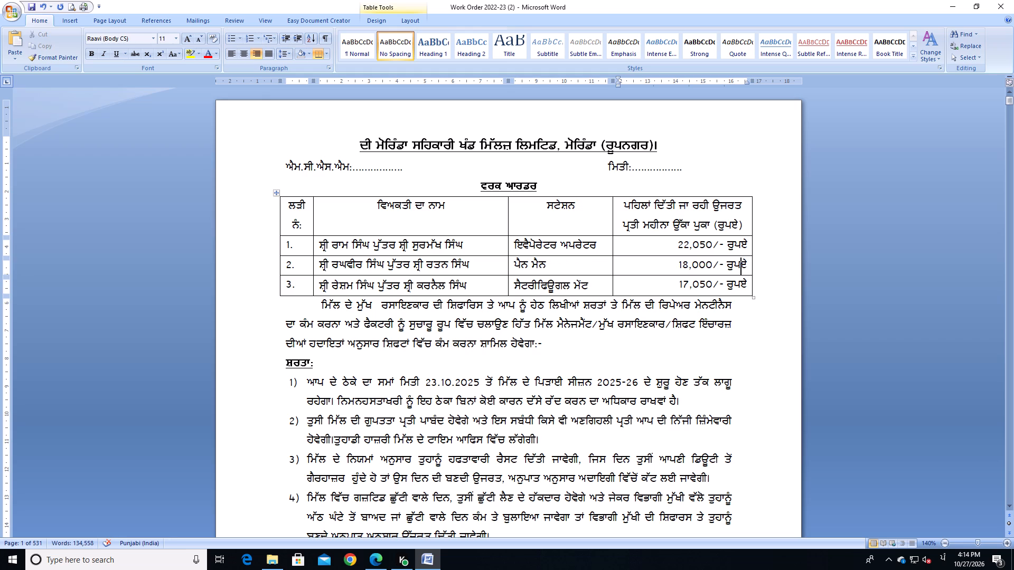
{"action": "key", "text": "Left"}
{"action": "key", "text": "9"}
{"action": "key", "text": "Delete"}
Set the monthly wage of the ਸੈਟਰੀਫਿਊਗਲ ਮੇਟ in row 3 to 17,903/- ਰੁਪਏ.
{"action": "left_click", "coordinate": [680, 286]}
{"action": "left_click", "coordinate": [694, 282]}
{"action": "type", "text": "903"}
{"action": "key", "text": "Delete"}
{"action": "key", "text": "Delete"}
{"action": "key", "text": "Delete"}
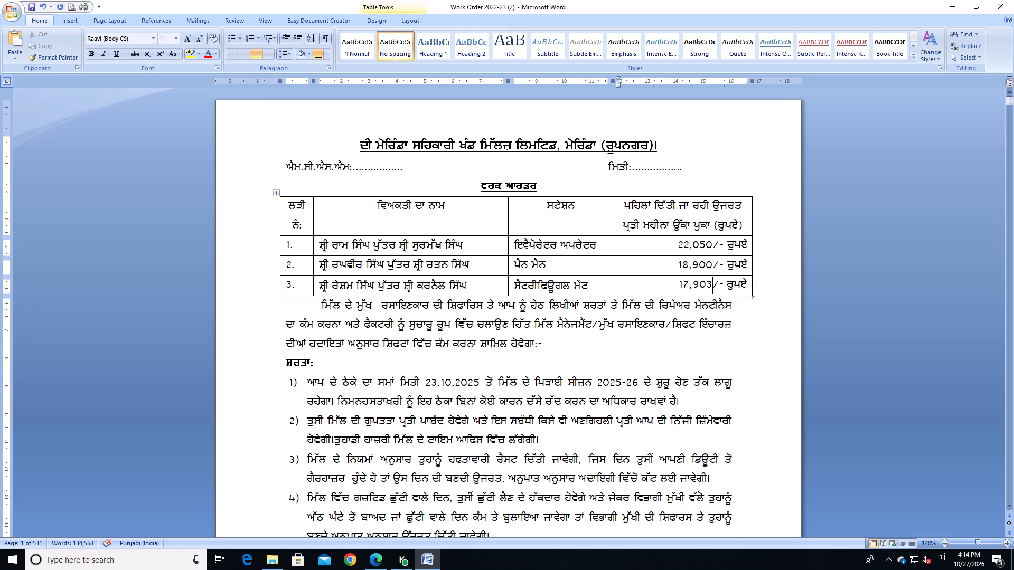
Set the contract start date in condition 1 to 02.11.2026.
{"action": "left_click", "coordinate": [427, 383]}
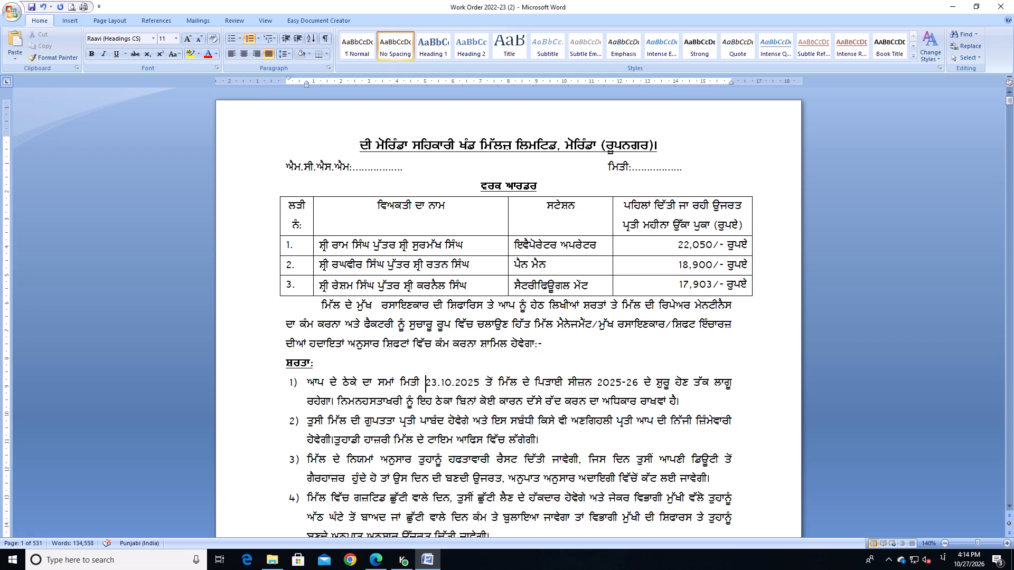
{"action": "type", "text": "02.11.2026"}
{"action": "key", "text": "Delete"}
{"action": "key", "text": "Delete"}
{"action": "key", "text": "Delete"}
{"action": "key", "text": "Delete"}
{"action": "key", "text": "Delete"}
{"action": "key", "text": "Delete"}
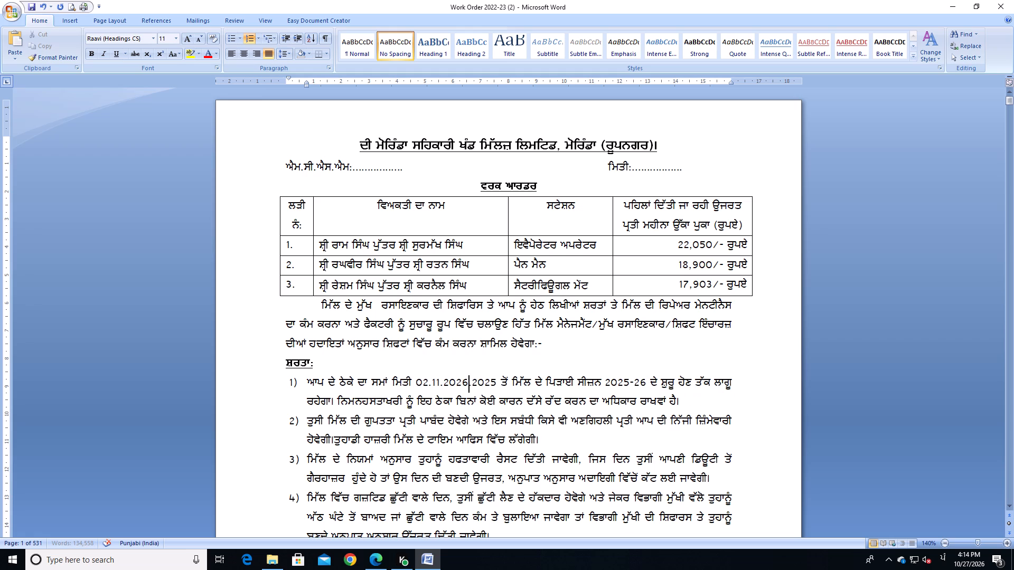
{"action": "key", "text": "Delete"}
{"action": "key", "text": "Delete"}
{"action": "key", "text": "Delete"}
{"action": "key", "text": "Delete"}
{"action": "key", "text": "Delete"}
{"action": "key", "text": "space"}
Change the crushing season in condition 1 to 2026-27, retyping ਦੇ ਸ਼ੁਰੂ ਹੋਣ after it and removing the leftover old season text.
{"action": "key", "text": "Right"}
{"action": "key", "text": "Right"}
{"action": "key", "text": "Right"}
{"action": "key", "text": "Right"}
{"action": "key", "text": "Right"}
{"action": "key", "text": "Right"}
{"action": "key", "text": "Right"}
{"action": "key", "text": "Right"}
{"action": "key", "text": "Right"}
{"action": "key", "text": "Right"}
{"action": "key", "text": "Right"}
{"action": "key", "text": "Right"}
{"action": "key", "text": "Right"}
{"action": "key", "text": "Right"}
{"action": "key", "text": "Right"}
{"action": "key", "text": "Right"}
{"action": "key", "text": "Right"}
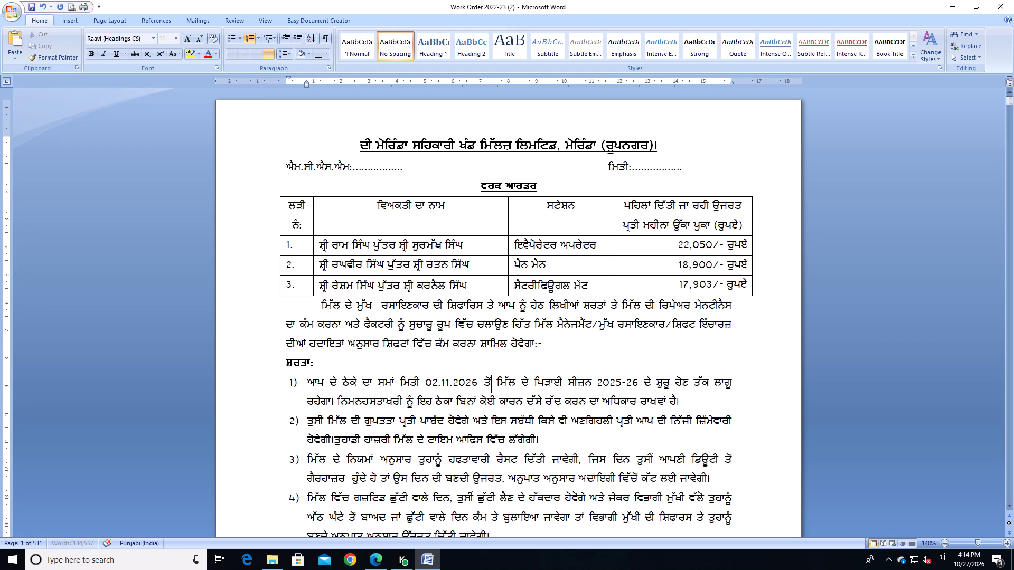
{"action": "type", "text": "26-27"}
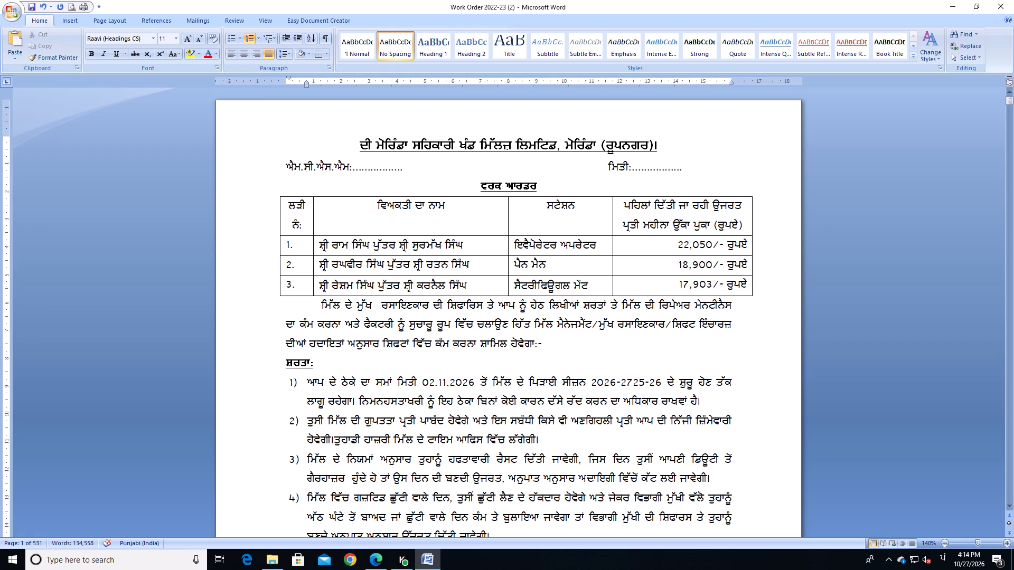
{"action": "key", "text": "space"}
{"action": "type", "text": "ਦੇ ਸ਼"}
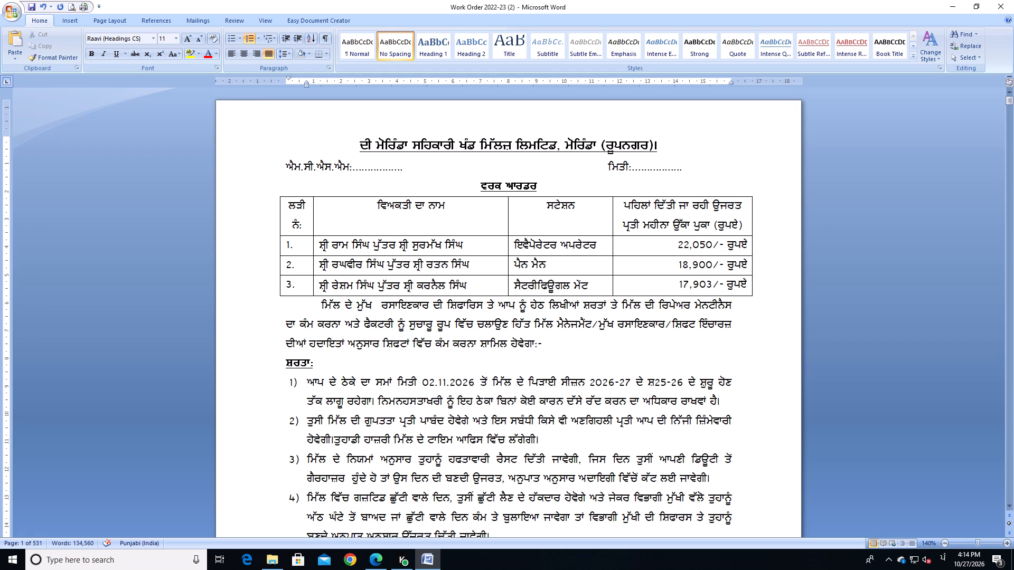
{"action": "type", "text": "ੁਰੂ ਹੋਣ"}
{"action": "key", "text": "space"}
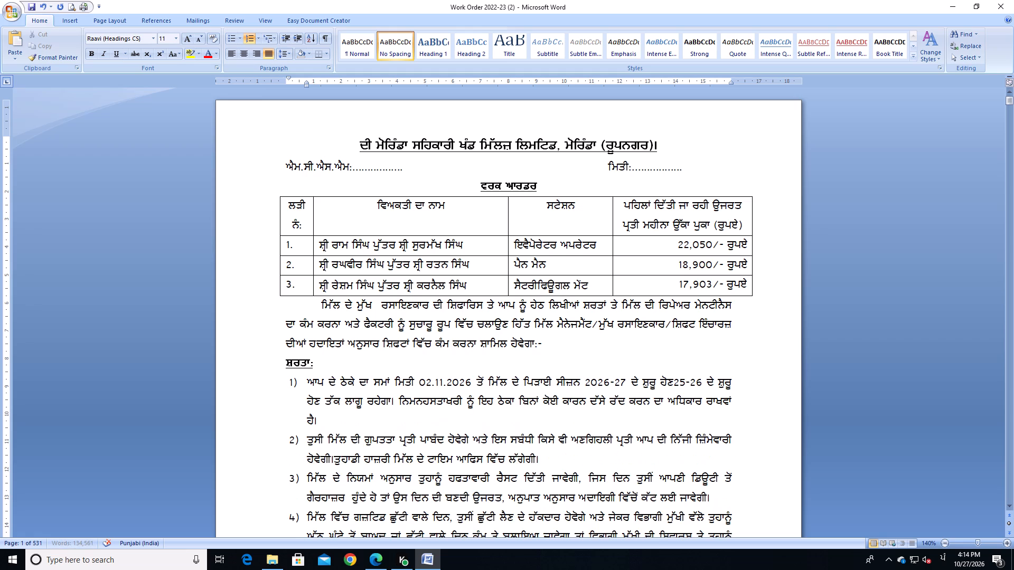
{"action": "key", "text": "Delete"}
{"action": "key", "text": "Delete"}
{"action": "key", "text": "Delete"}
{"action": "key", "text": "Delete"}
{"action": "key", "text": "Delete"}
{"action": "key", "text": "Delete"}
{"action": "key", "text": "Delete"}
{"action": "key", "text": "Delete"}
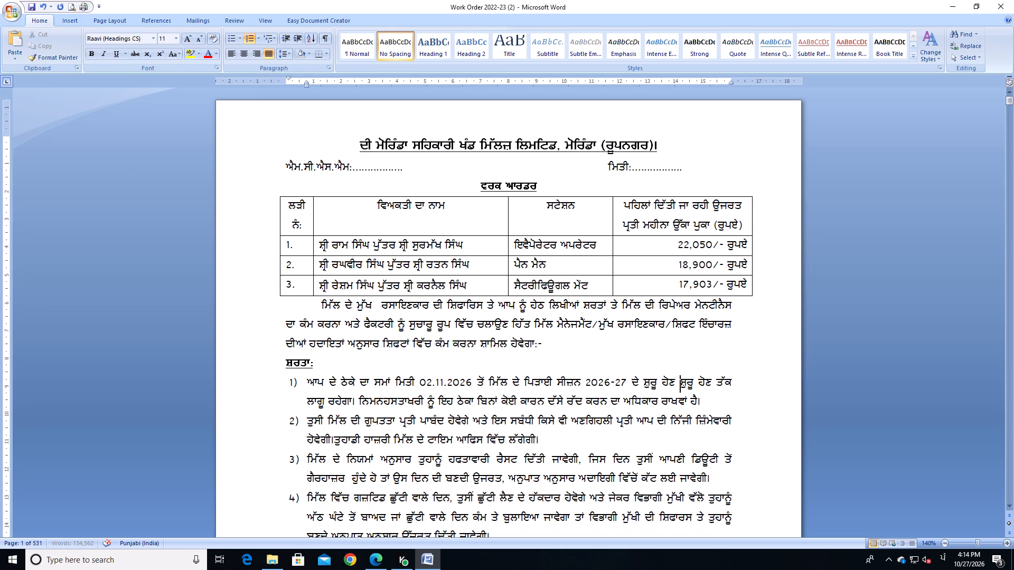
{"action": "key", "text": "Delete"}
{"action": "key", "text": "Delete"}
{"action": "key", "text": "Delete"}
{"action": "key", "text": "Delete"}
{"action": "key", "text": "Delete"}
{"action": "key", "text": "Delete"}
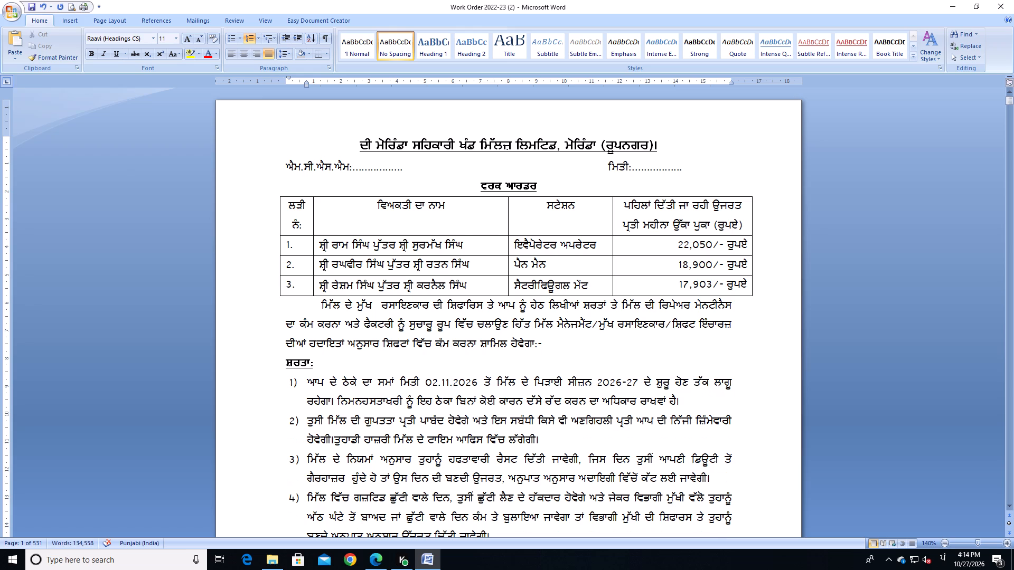
Print one copy of only the current page, the first work order, on the Samsung M267x 287x Series.
{"action": "scroll", "coordinate": [480, 413], "scroll_direction": "down", "scroll_amount": 13}
{"action": "scroll", "coordinate": [495, 423], "scroll_direction": "up", "scroll_amount": 13}
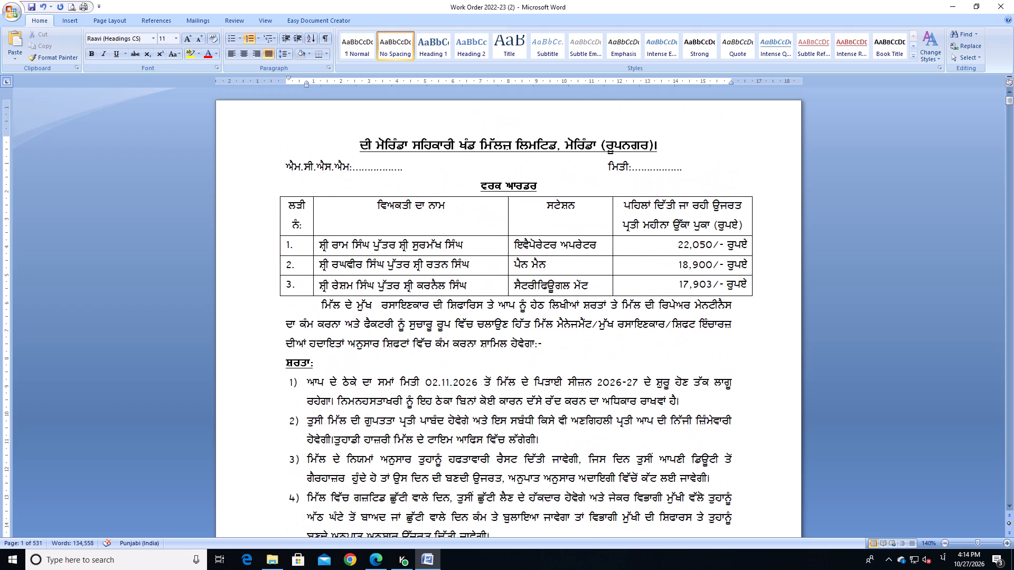
{"action": "left_click", "coordinate": [523, 345]}
{"action": "key", "text": "ctrl+p"}
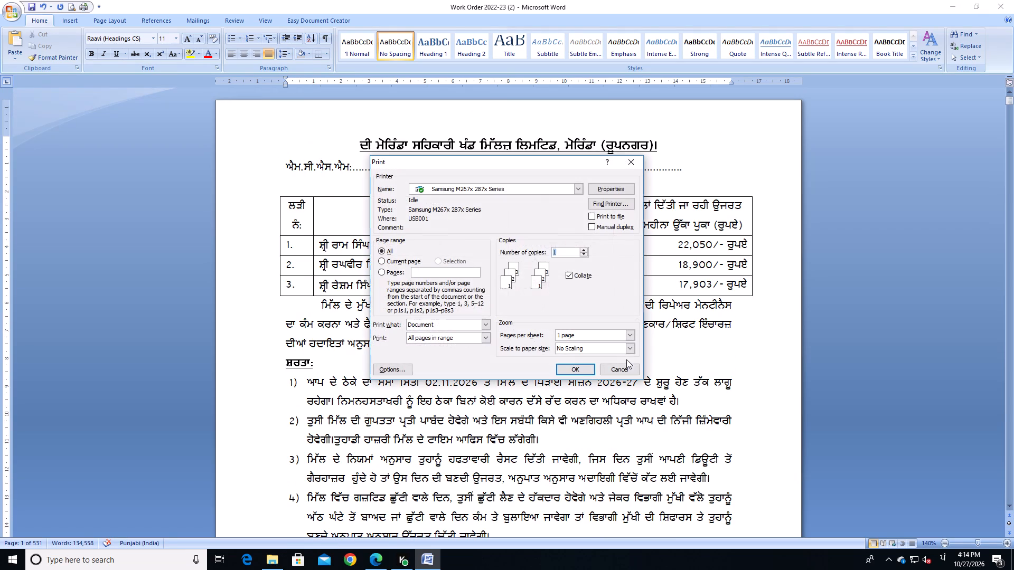
{"action": "left_click", "coordinate": [408, 263]}
{"action": "left_click", "coordinate": [564, 366]}
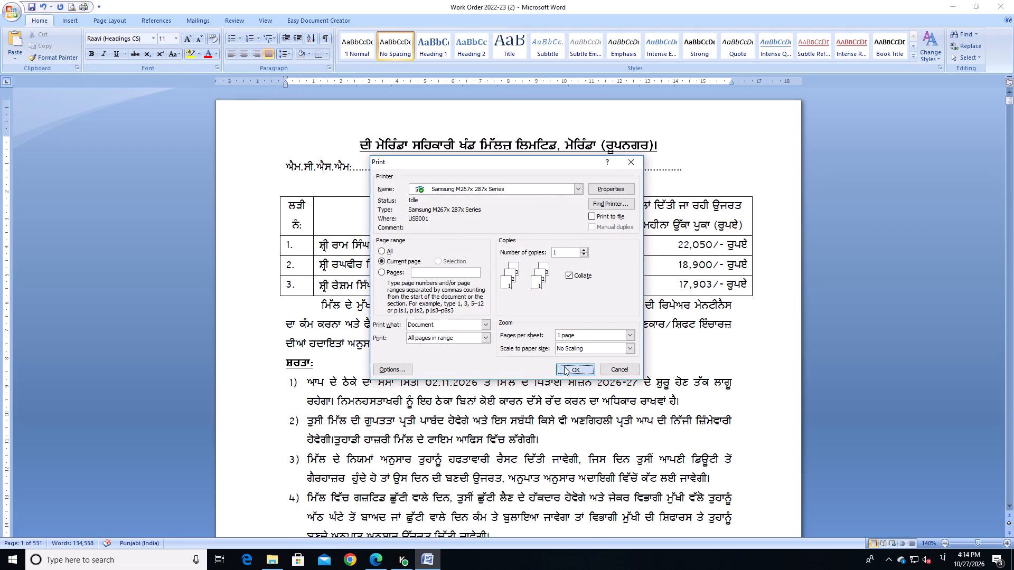
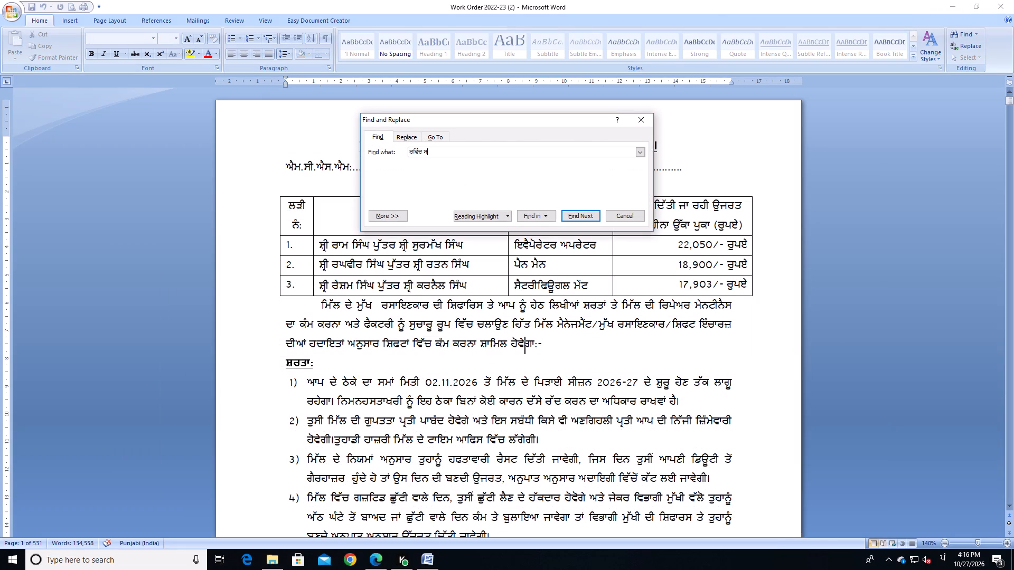
Finish entering the worker's name as the search text and find the work order that lists this worker as ਫਿਟਰ.
{"action": "key", "text": "BackSpace"}
{"action": "key", "text": "BackSpace"}
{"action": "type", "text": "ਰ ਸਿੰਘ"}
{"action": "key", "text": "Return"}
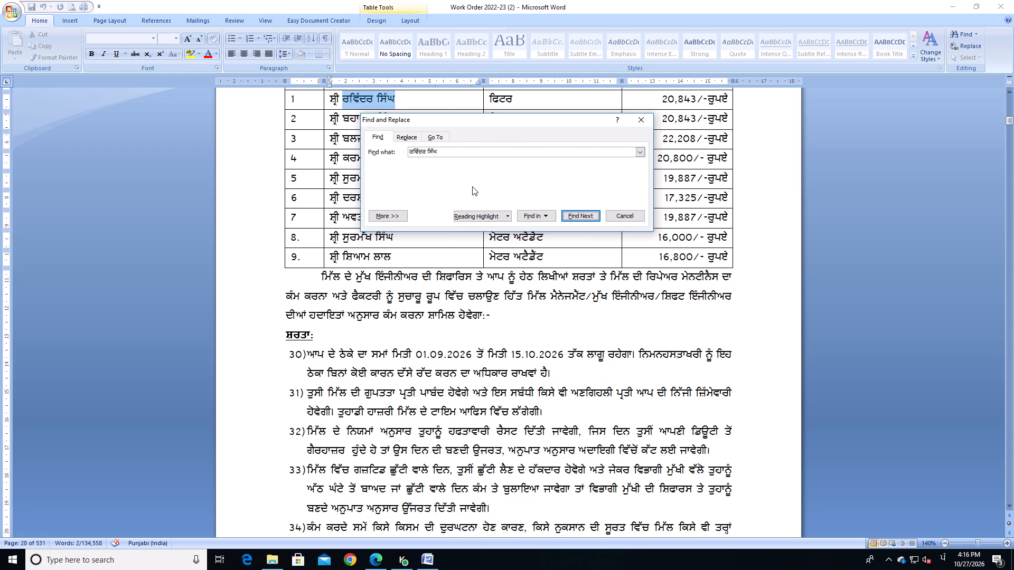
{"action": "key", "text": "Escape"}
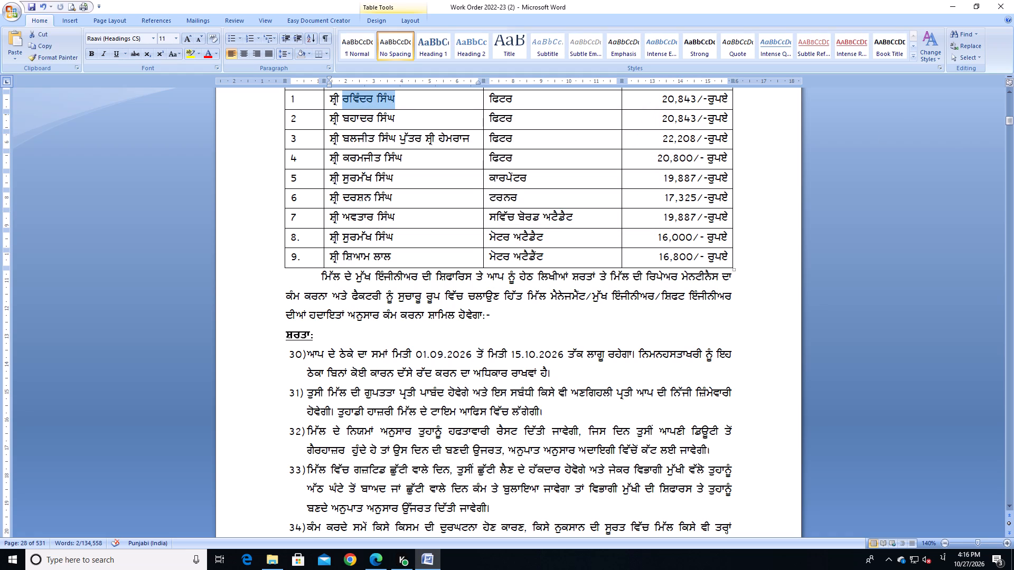
Check the post and monthly wage entries row by row in the nine-person fitter, carpenter and attendant work order.
{"action": "scroll", "coordinate": [591, 193], "scroll_direction": "up", "scroll_amount": 3}
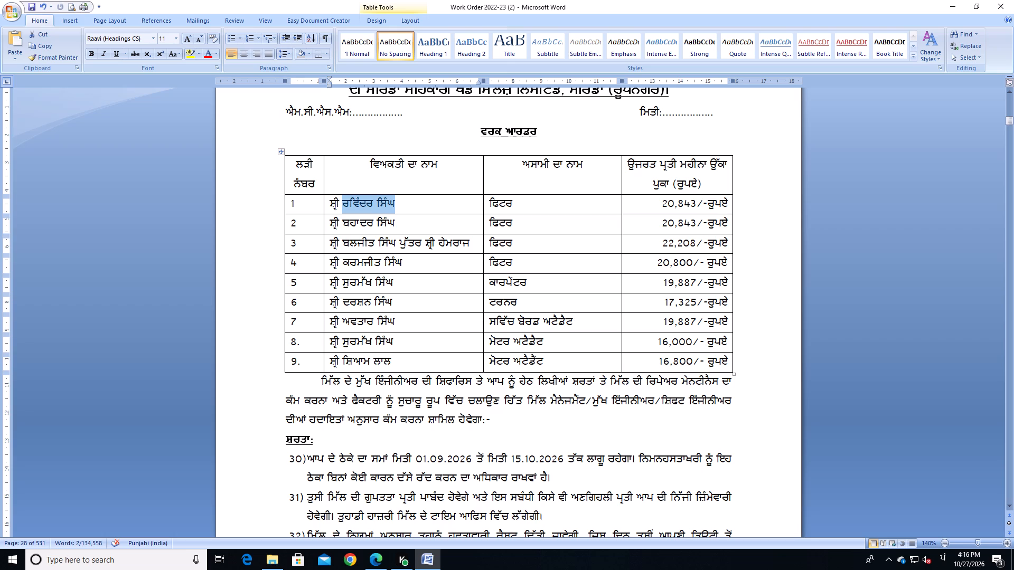
{"action": "left_click", "coordinate": [624, 204]}
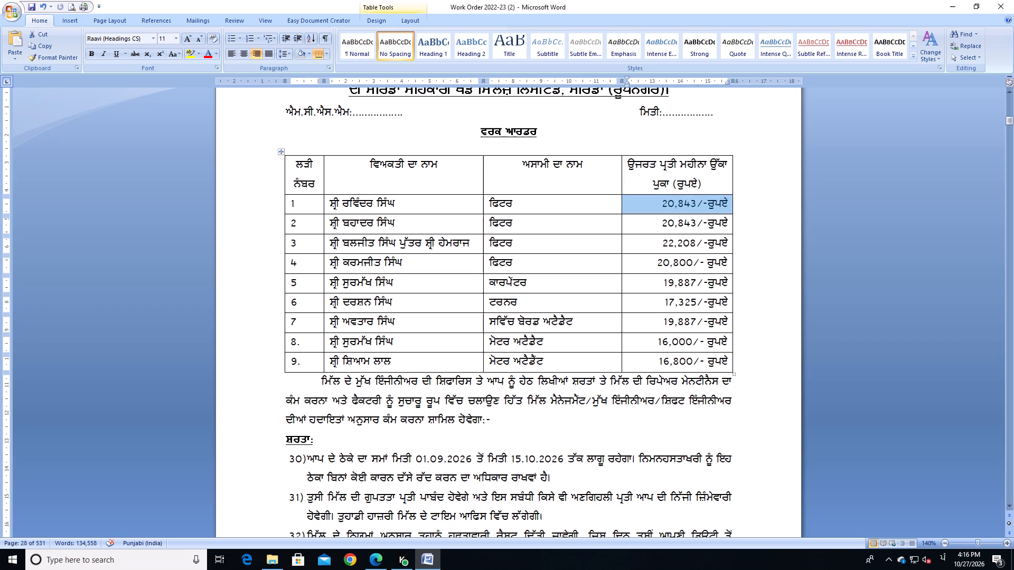
{"action": "left_click", "coordinate": [597, 220]}
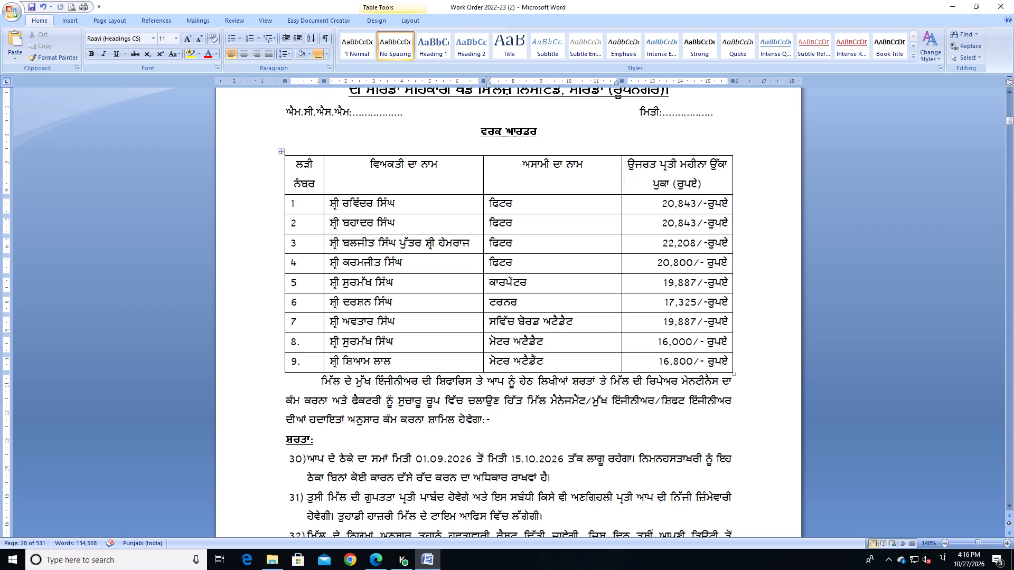
{"action": "key", "text": "Right"}
{"action": "key", "text": "Right"}
{"action": "key", "text": "Down"}
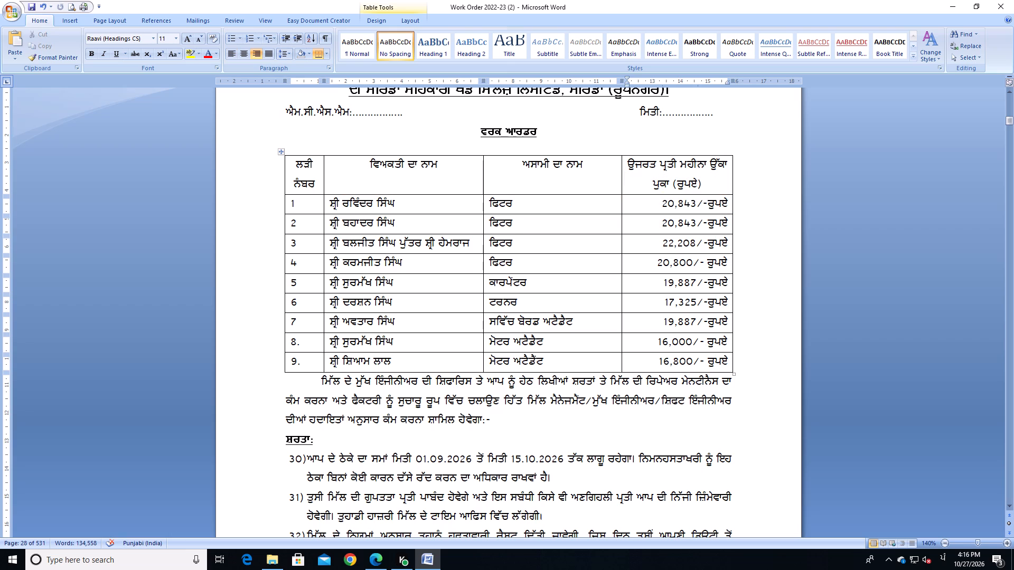
{"action": "key", "text": "Down"}
{"action": "key", "text": "Down"}
{"action": "key", "text": "Down"}
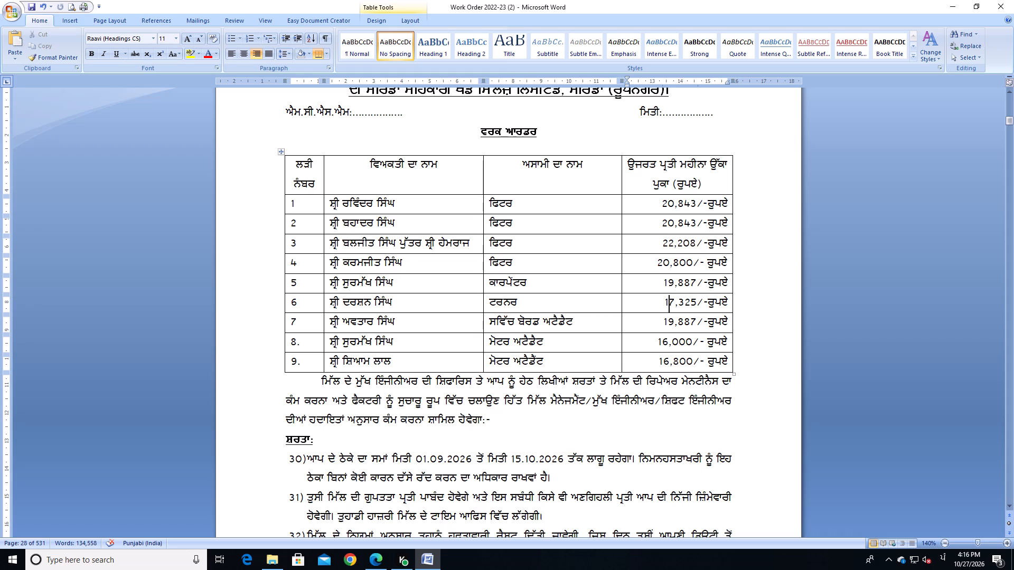
{"action": "key", "text": "Down"}
{"action": "key", "text": "Down"}
{"action": "key", "text": "Down"}
Go through the staff names in the nine-person work order's table and look over its conditions.
{"action": "left_click", "coordinate": [374, 205]}
{"action": "key", "text": "Down"}
{"action": "key", "text": "Down"}
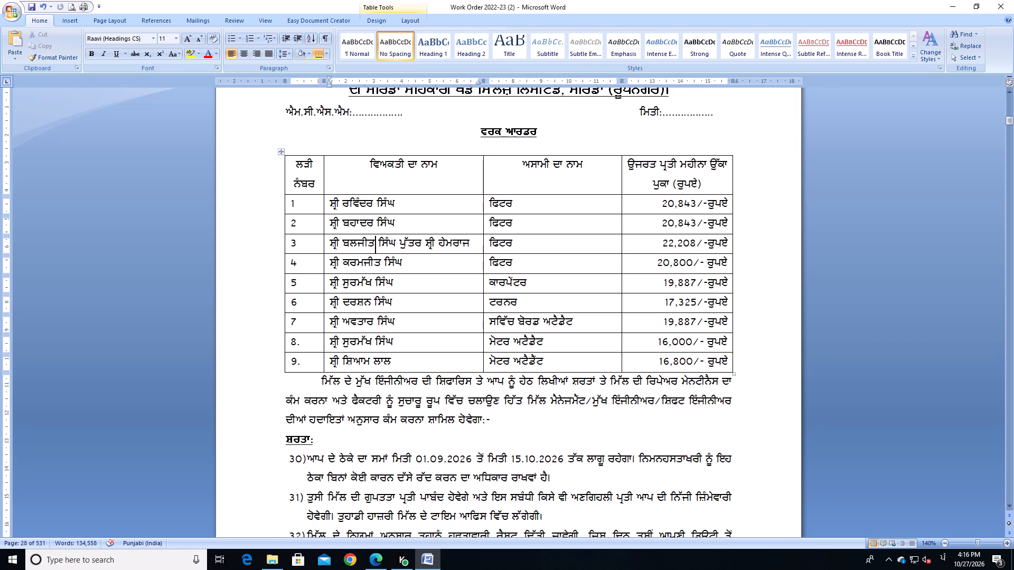
{"action": "key", "text": "Down"}
{"action": "key", "text": "Down"}
{"action": "key", "text": "Down"}
{"action": "key", "text": "Down"}
{"action": "key", "text": "Down"}
{"action": "key", "text": "Down"}
{"action": "scroll", "coordinate": [449, 306], "scroll_direction": "down", "scroll_amount": 5}
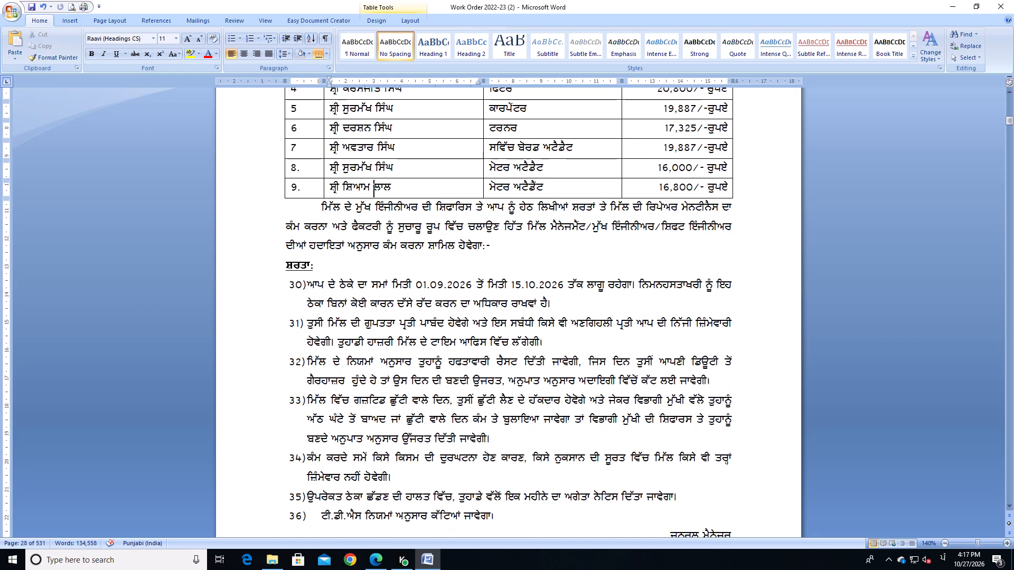
{"action": "scroll", "coordinate": [446, 311], "scroll_direction": "up", "scroll_amount": 6}
{"action": "scroll", "coordinate": [446, 312], "scroll_direction": "down", "scroll_amount": 20}
{"action": "scroll", "coordinate": [446, 312], "scroll_direction": "down", "scroll_amount": 1}
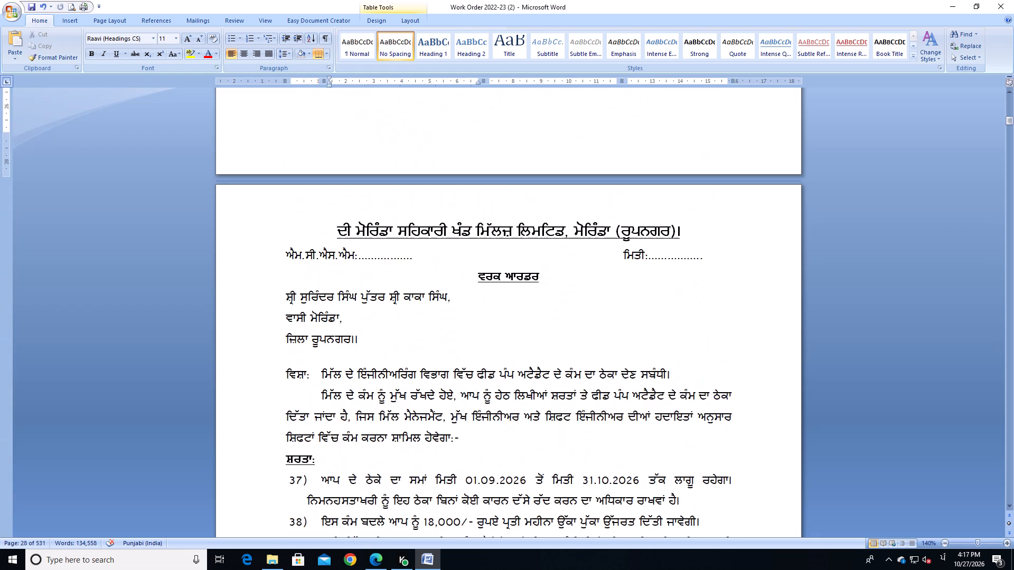
Check the monthly rates of the 11 posts in the preceding S.S Services Providers manpower order.
{"action": "scroll", "coordinate": [439, 321], "scroll_direction": "up", "scroll_amount": 20}
{"action": "scroll", "coordinate": [439, 321], "scroll_direction": "up", "scroll_amount": 19}
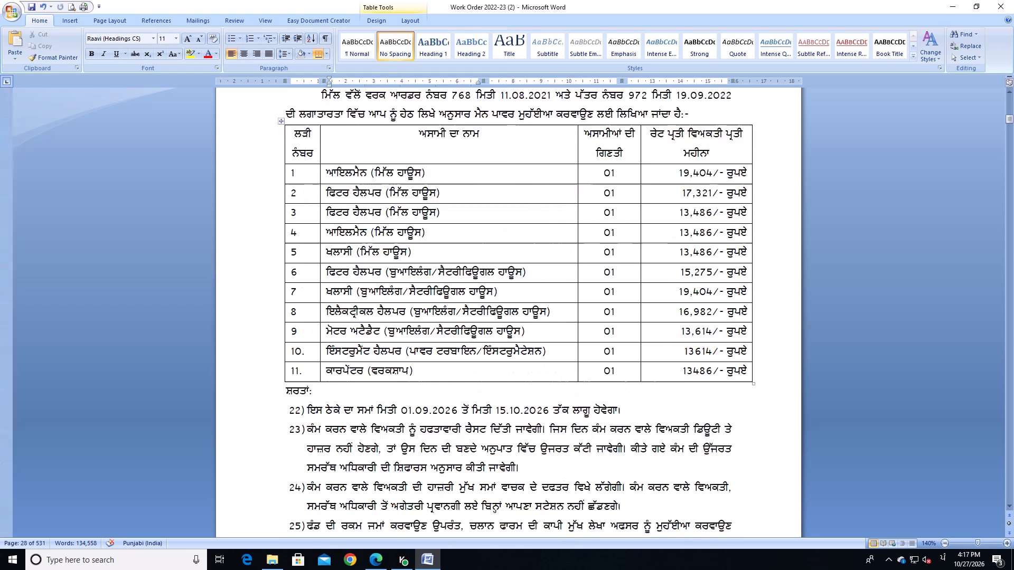
{"action": "scroll", "coordinate": [441, 320], "scroll_direction": "up", "scroll_amount": 3}
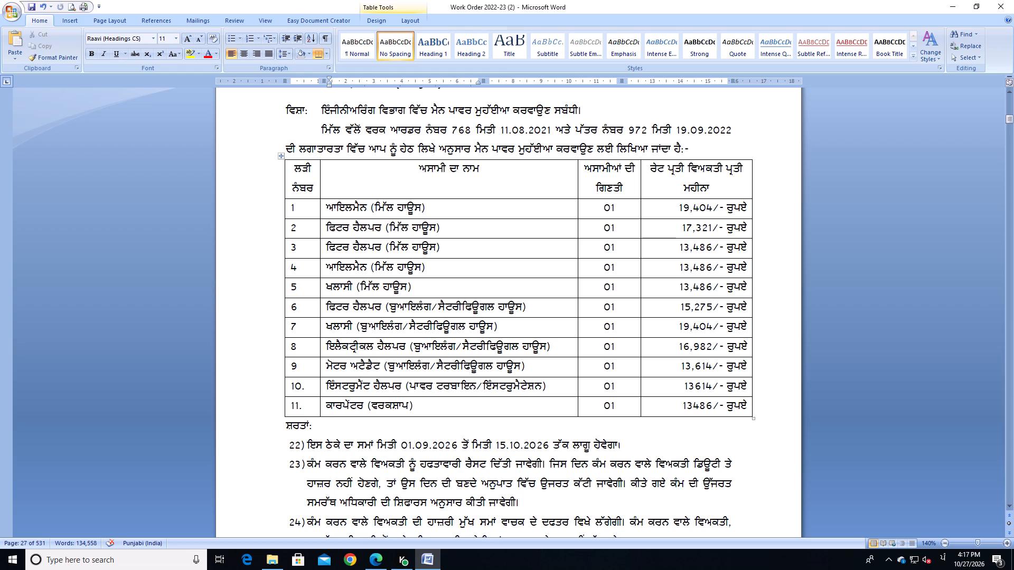
{"action": "left_click", "coordinate": [697, 233]}
{"action": "key", "text": "Down"}
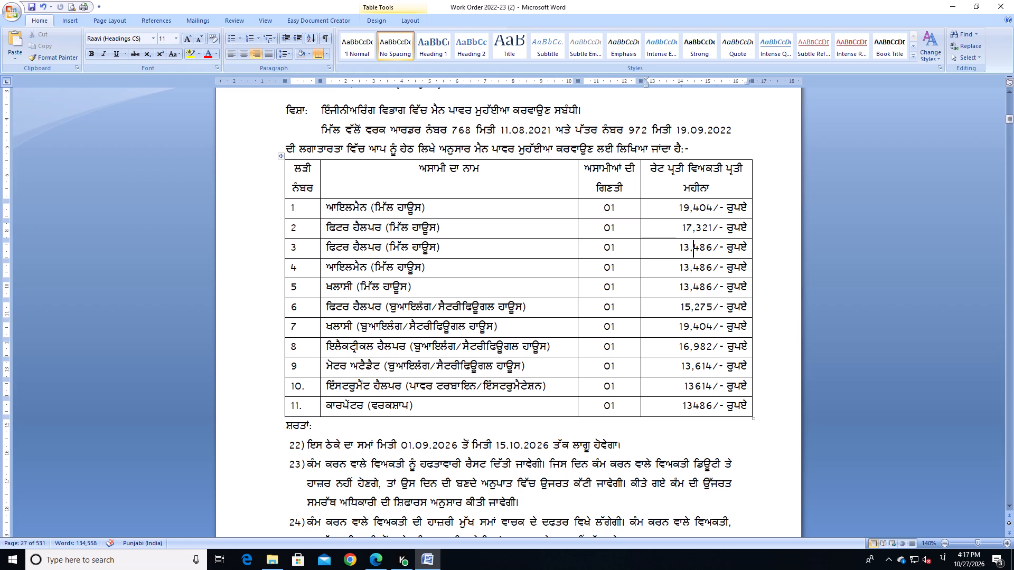
{"action": "key", "text": "Down"}
{"action": "key", "text": "Down"}
{"action": "key", "text": "Down"}
{"action": "key", "text": "Down"}
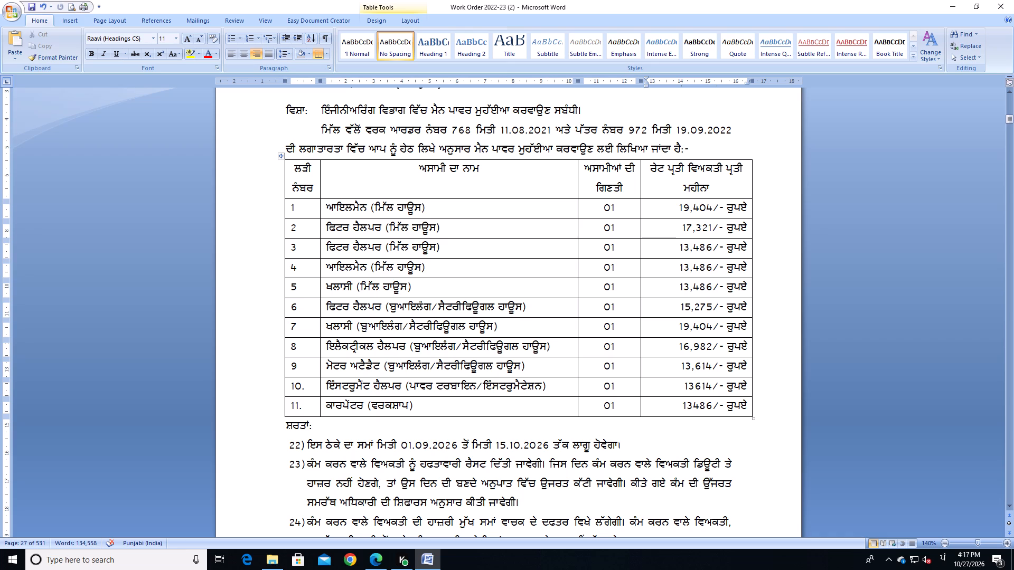
{"action": "key", "text": "Down"}
{"action": "key", "text": "Down"}
{"action": "key", "text": "Down"}
Copy the S.S Services Providers manpower order and the nine-person work order after it to the document's start, ending with a page break.
{"action": "scroll", "coordinate": [581, 167], "scroll_direction": "up", "scroll_amount": 7}
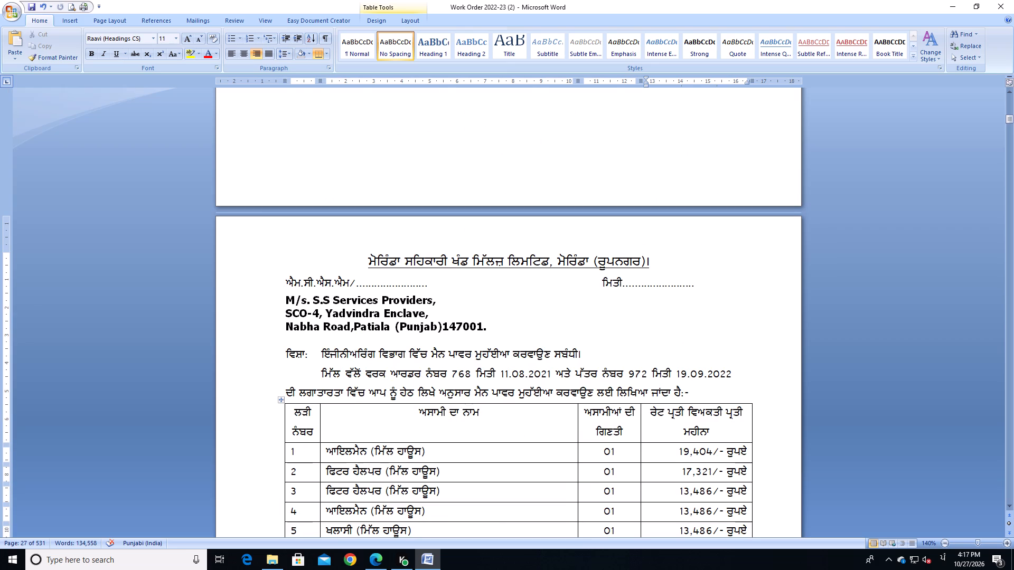
{"action": "left_click_drag", "start_coordinate": [374, 260], "coordinate": [668, 567]}
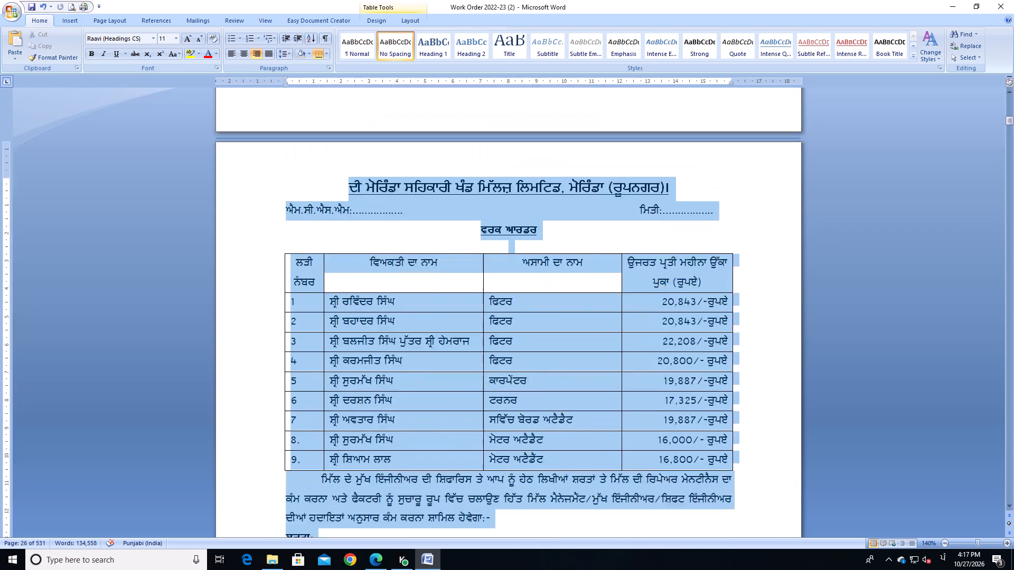
{"action": "left_click_drag", "start_coordinate": [668, 567], "coordinate": [675, 563]}
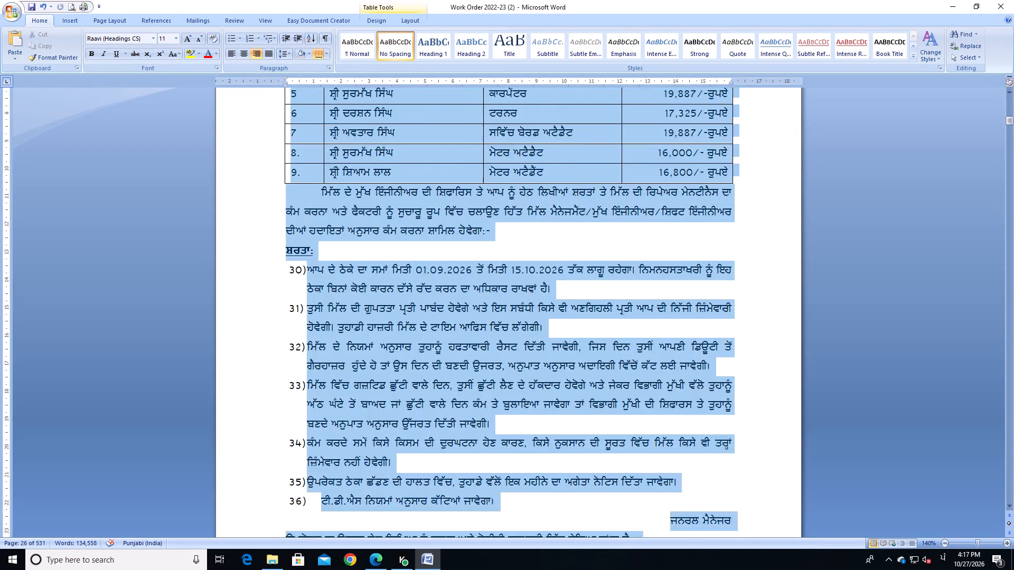
{"action": "left_click_drag", "start_coordinate": [675, 563], "coordinate": [693, 349]}
{"action": "right_click", "coordinate": [508, 156]}
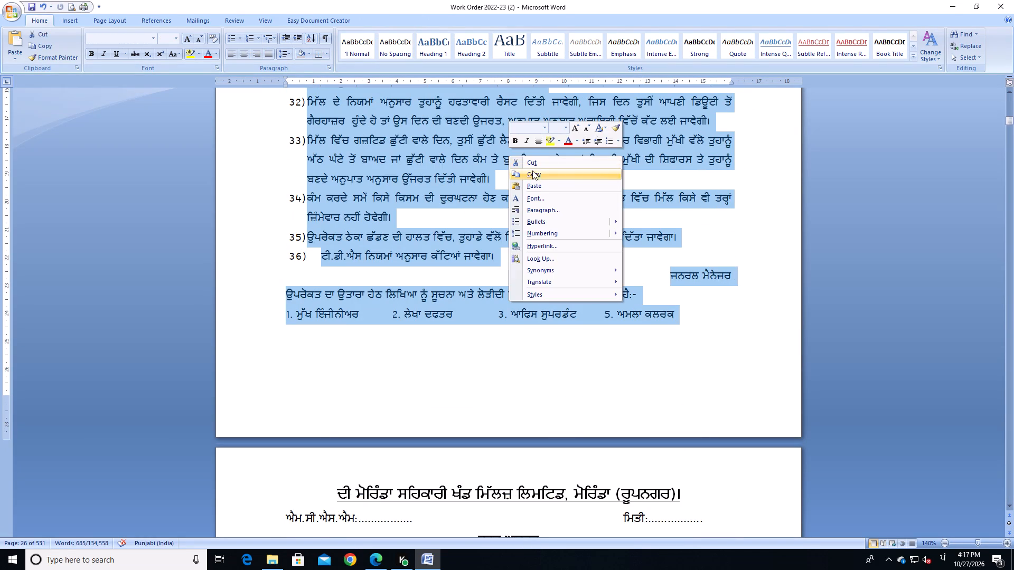
{"action": "left_click", "coordinate": [536, 174]}
{"action": "key", "text": "ctrl+Home"}
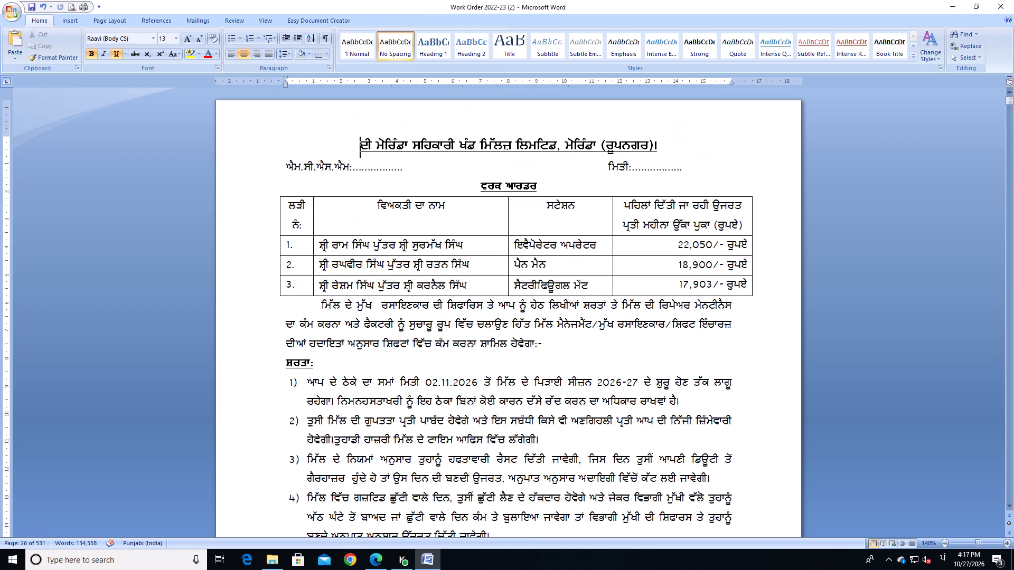
{"action": "key", "text": "ctrl+v"}
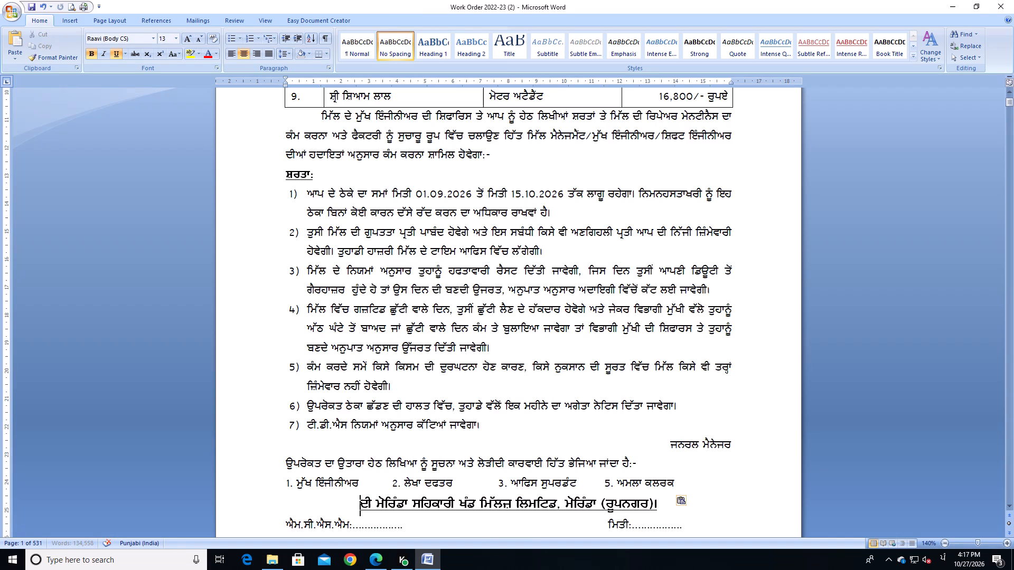
{"action": "key", "text": "ctrl+Return"}
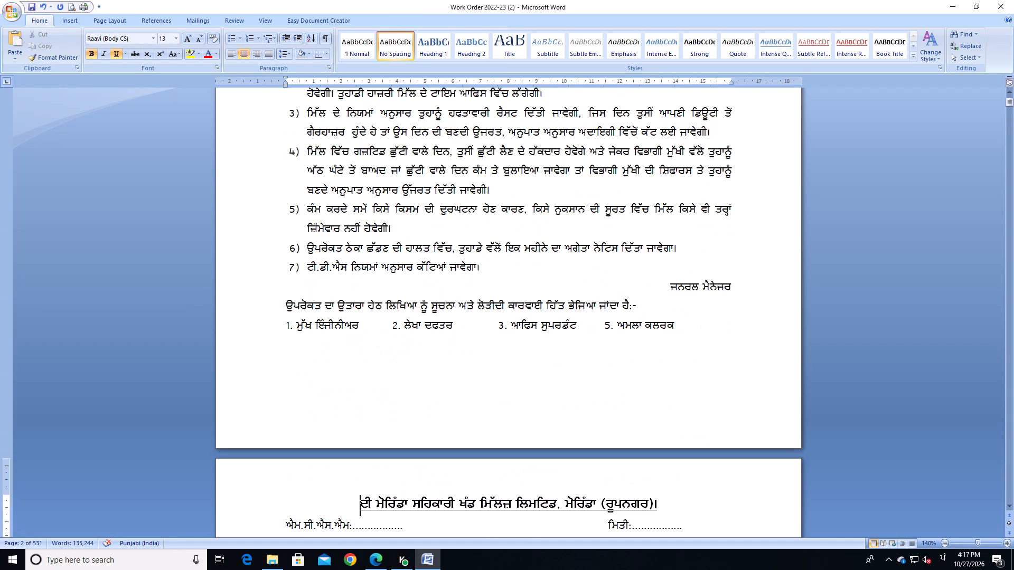
Set the contract start date in condition 1 of the copied manpower order to 16.10.2026.
{"action": "scroll", "coordinate": [521, 98], "scroll_direction": "up", "scroll_amount": 20}
{"action": "scroll", "coordinate": [521, 98], "scroll_direction": "up", "scroll_amount": 15}
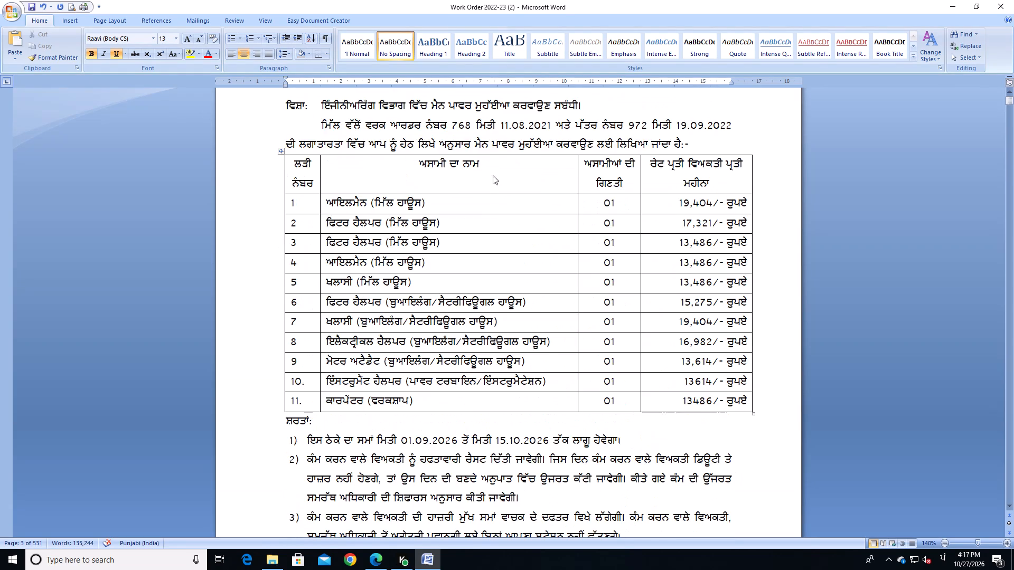
{"action": "scroll", "coordinate": [492, 415], "scroll_direction": "down", "scroll_amount": 4}
{"action": "left_click", "coordinate": [402, 339]}
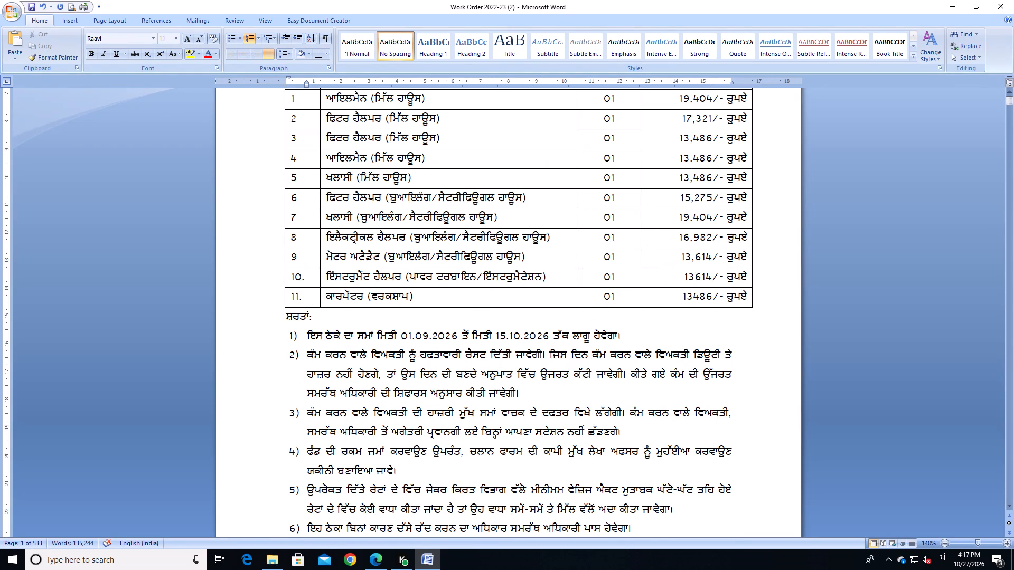
{"action": "type", "text": "16.10.2026"}
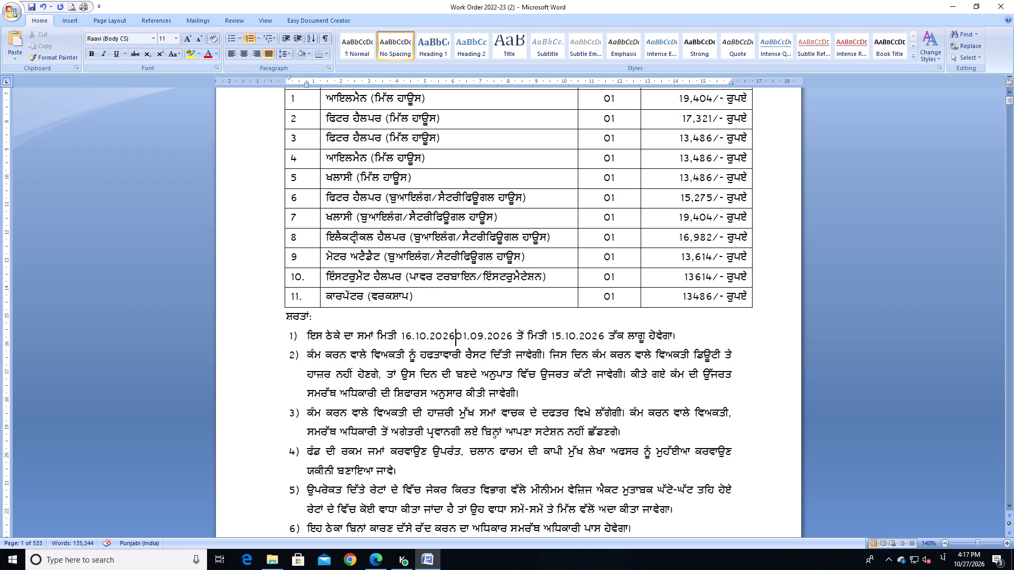
{"action": "key", "text": "Delete"}
{"action": "key", "text": "Delete"}
{"action": "key", "text": "Delete"}
{"action": "key", "text": "Delete"}
{"action": "key", "text": "Delete"}
{"action": "key", "text": "Delete"}
{"action": "key", "text": "Delete"}
{"action": "key", "text": "Delete"}
{"action": "key", "text": "Delete"}
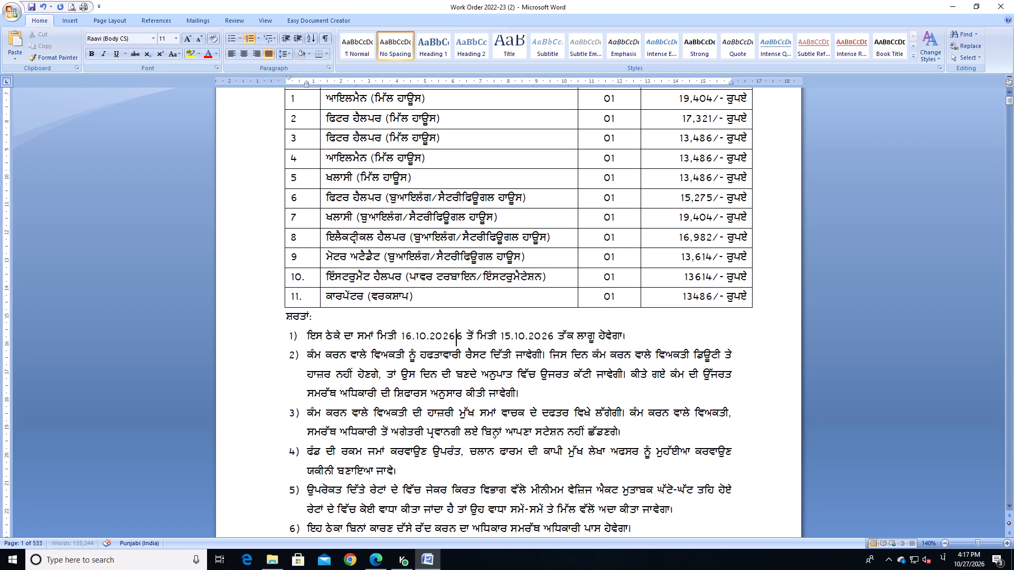
{"action": "key", "text": "Delete"}
Replace ਮਿਤੀ and the end date in the manpower order's condition 1 with ਮਿੱਲ ਦੇ ਪਿੜਾਈ ਸੀਜਨ 2026-27 ਦੇ ਸ਼ੁਰੂ ਹੋਣ.
{"action": "key", "text": "Right"}
{"action": "key", "text": "Right"}
{"action": "key", "text": "Right"}
{"action": "type", "text": "ਮਿੱਲ ਦੇ ਪਿੜਾਈ ਸੀਜਨ 2026-27 ਦੇ"}
{"action": "key", "text": "space"}
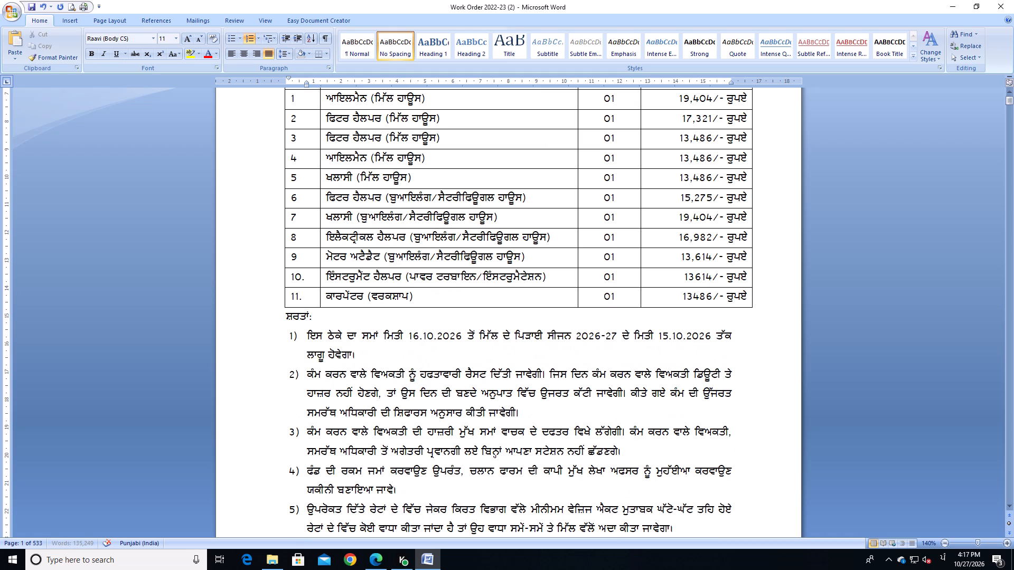
{"action": "type", "text": "ਸ਼ੁਰੂ ਹੋਣ"}
{"action": "key", "text": "Delete"}
{"action": "key", "text": "Delete"}
{"action": "key", "text": "Delete"}
{"action": "key", "text": "Delete"}
{"action": "key", "text": "Delete"}
{"action": "key", "text": "Delete"}
{"action": "key", "text": "Delete"}
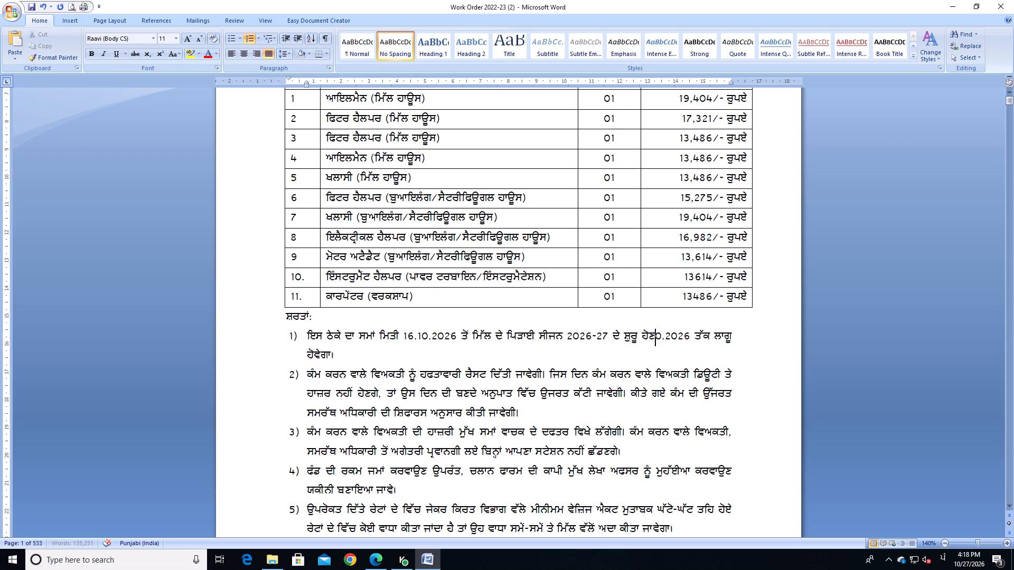
{"action": "key", "text": "Delete"}
{"action": "key", "text": "Delete"}
{"action": "key", "text": "Delete"}
{"action": "key", "text": "Delete"}
{"action": "key", "text": "Delete"}
{"action": "key", "text": "Delete"}
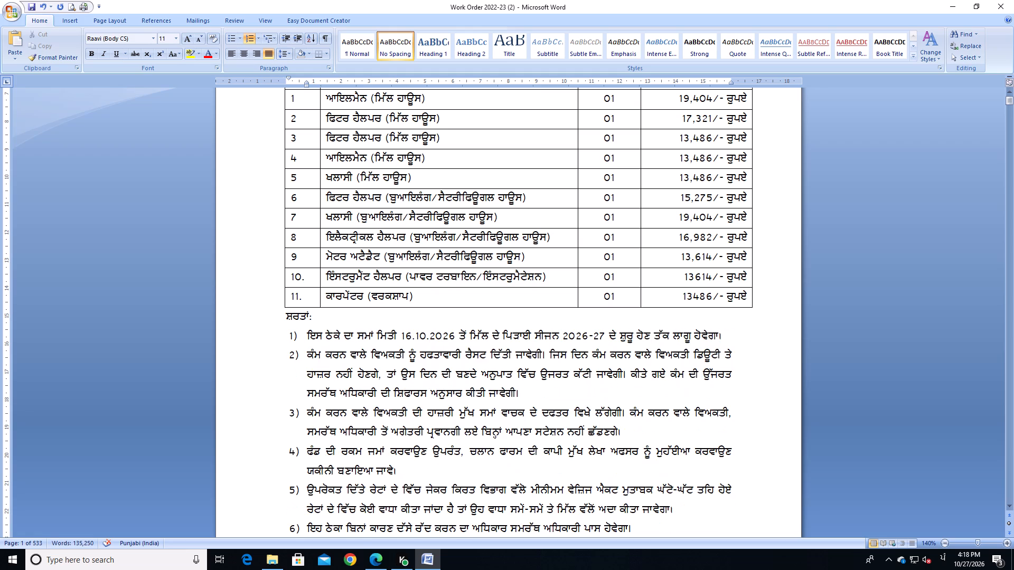
Copy condition 1's full sentence from the manpower order into the nine-person work order's condition 1, just before 01.09.2026.
{"action": "key", "text": "Home"}
{"action": "key", "text": "shift+End"}
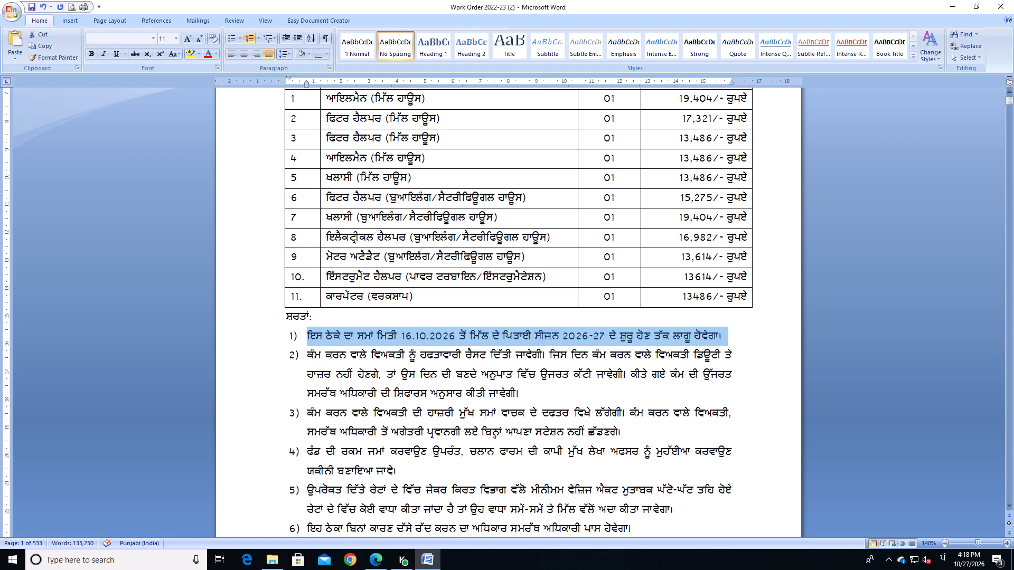
{"action": "key", "text": "ctrl+c"}
{"action": "scroll", "coordinate": [687, 381], "scroll_direction": "down", "scroll_amount": 18}
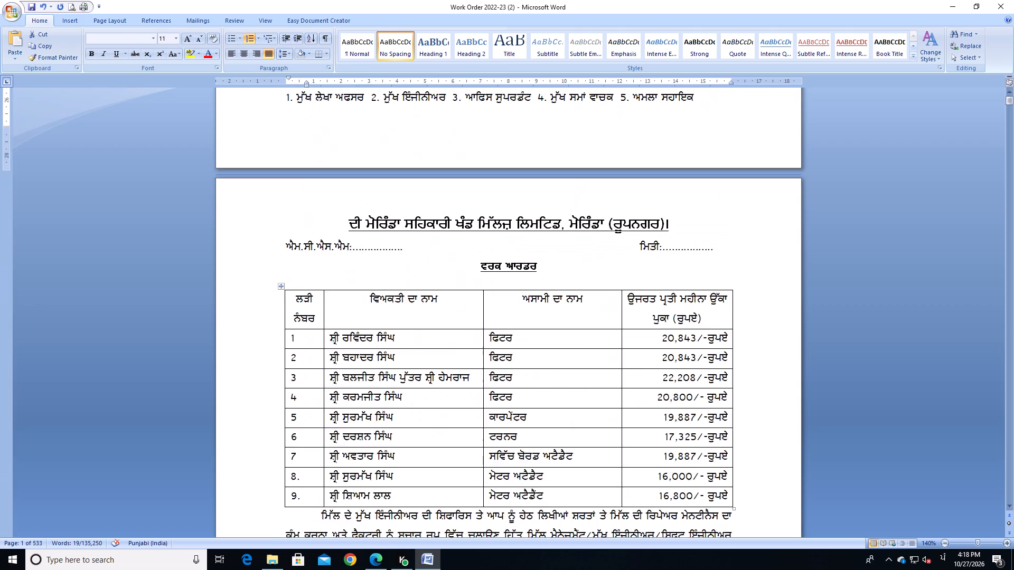
{"action": "scroll", "coordinate": [687, 402], "scroll_direction": "down", "scroll_amount": 4}
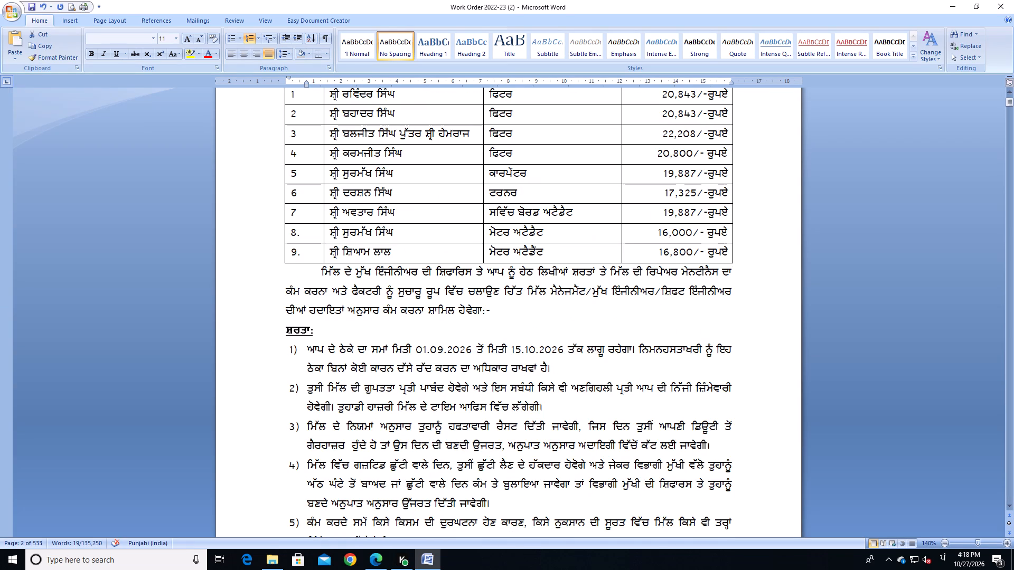
{"action": "left_click", "coordinate": [418, 351]}
{"action": "key", "text": "ctrl+v"}
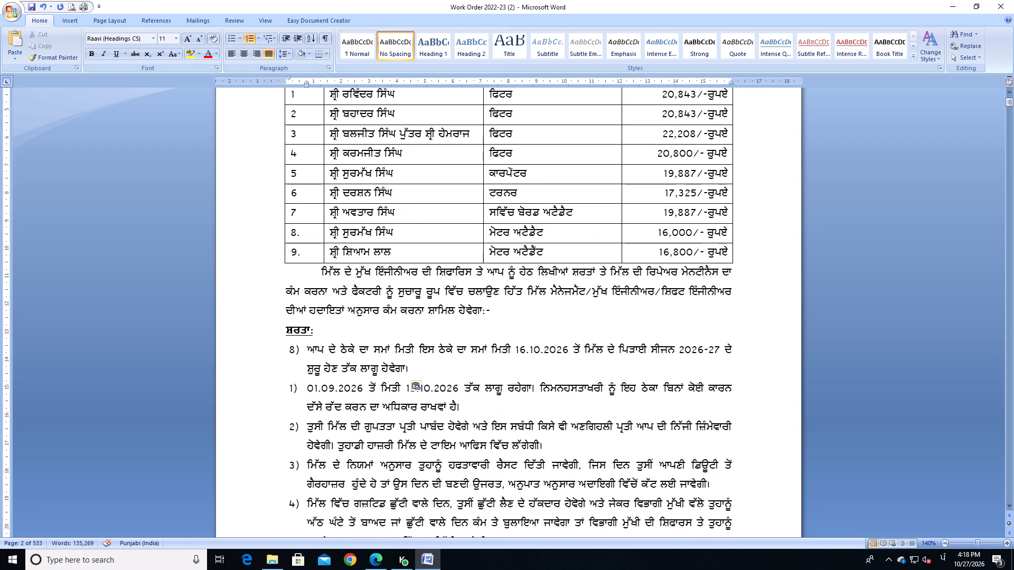
Delete the leftover period text from 01.09.2026 through ਲਾਗੂ ਰਹੇਗਾ। and join the sentence starting ਨਿਮਨਹਸਤਾਖਰੀ to the pasted text in condition 1.
{"action": "key", "text": "shift+Down"}
{"action": "key", "text": "shift+Down"}
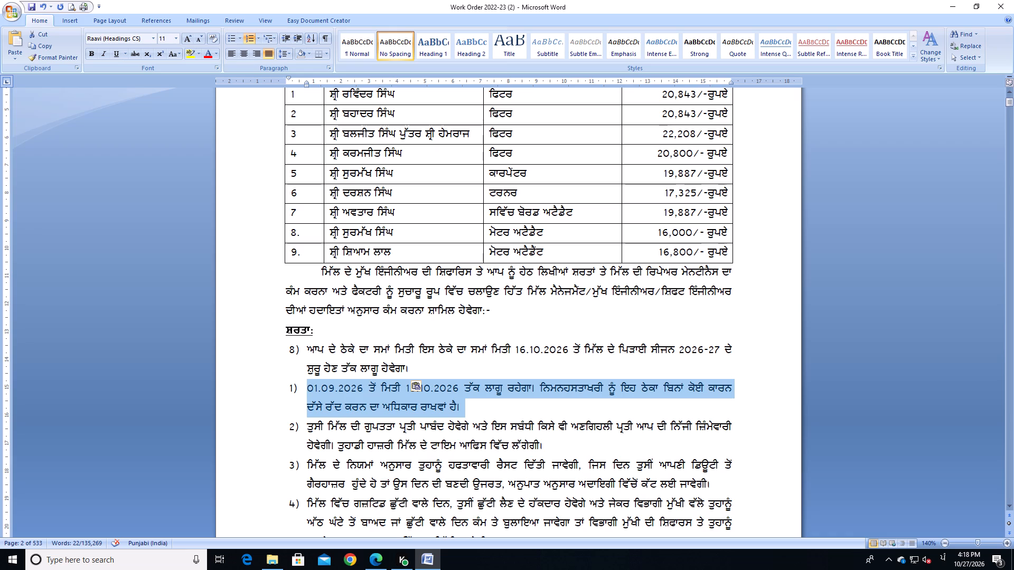
{"action": "key", "text": "shift+Left"}
{"action": "key", "text": "shift+Left"}
{"action": "key", "text": "shift+Left"}
{"action": "key", "text": "shift+Left"}
{"action": "key", "text": "shift+Left"}
{"action": "key", "text": "shift+Left"}
{"action": "key", "text": "shift+Left"}
{"action": "key", "text": "shift+Left"}
{"action": "key", "text": "shift+Left"}
{"action": "key", "text": "shift+Left"}
{"action": "key", "text": "shift+Left"}
{"action": "key", "text": "shift+Left"}
{"action": "key", "text": "shift+Left"}
{"action": "key", "text": "shift+Left"}
{"action": "key", "text": "shift+Left"}
{"action": "key", "text": "shift+Left"}
{"action": "key", "text": "shift+Left"}
{"action": "key", "text": "shift+Left"}
{"action": "key", "text": "shift+Left"}
{"action": "key", "text": "shift+Left"}
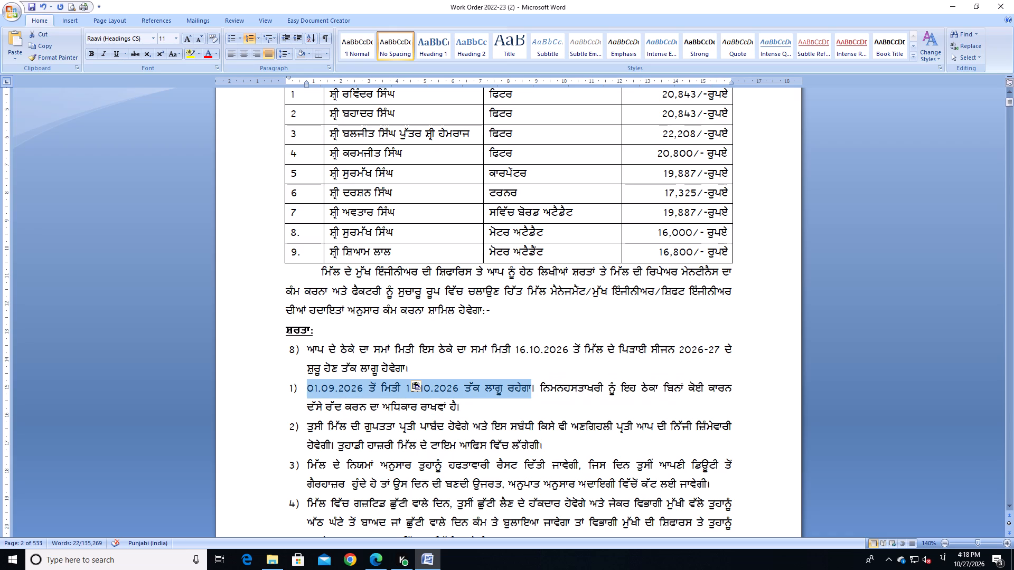
{"action": "key", "text": "Delete"}
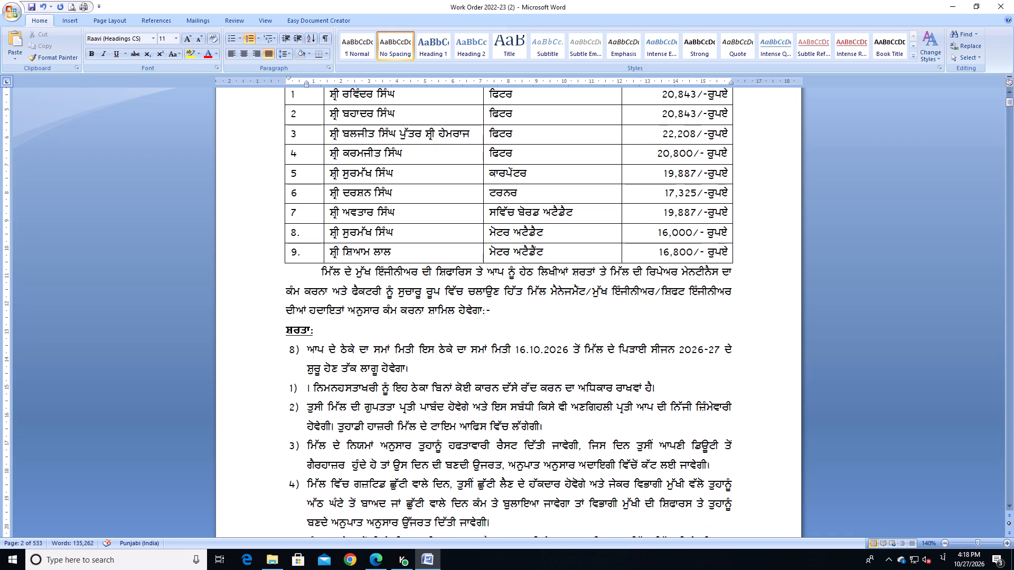
{"action": "key", "text": "Delete"}
{"action": "key", "text": "BackSpace"}
{"action": "key", "text": "BackSpace"}
{"action": "key", "text": "BackSpace"}
{"action": "key", "text": "BackSpace"}
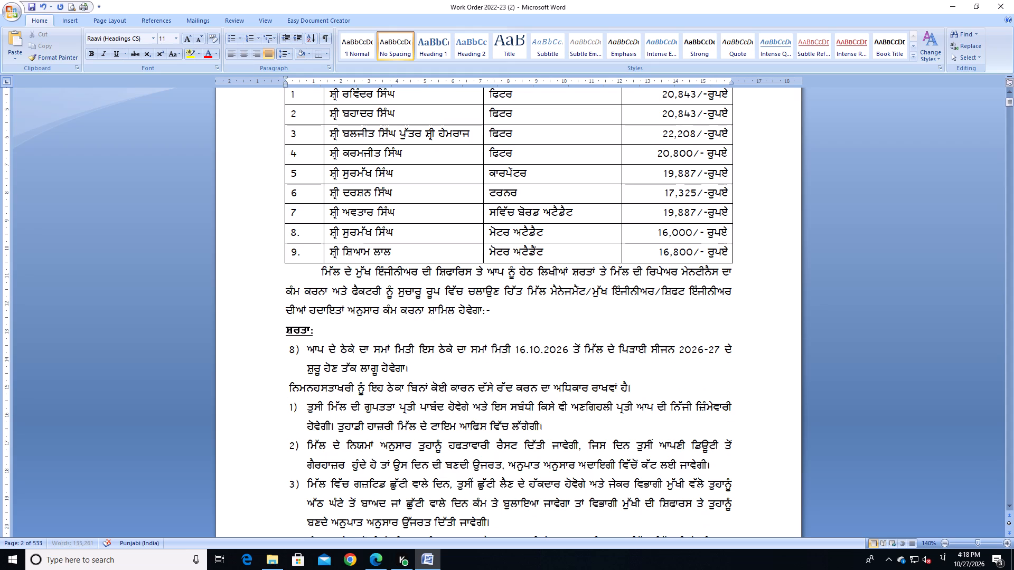
Renumber the nine-person order's conditions from 1, making the paragraph starting ਤੁਸੀ ਮਿੱਲ ਦੀ ਗੁਪਤਤਾ condition 2 of the same list.
{"action": "left_click", "coordinate": [295, 350]}
{"action": "right_click", "coordinate": [296, 349]}
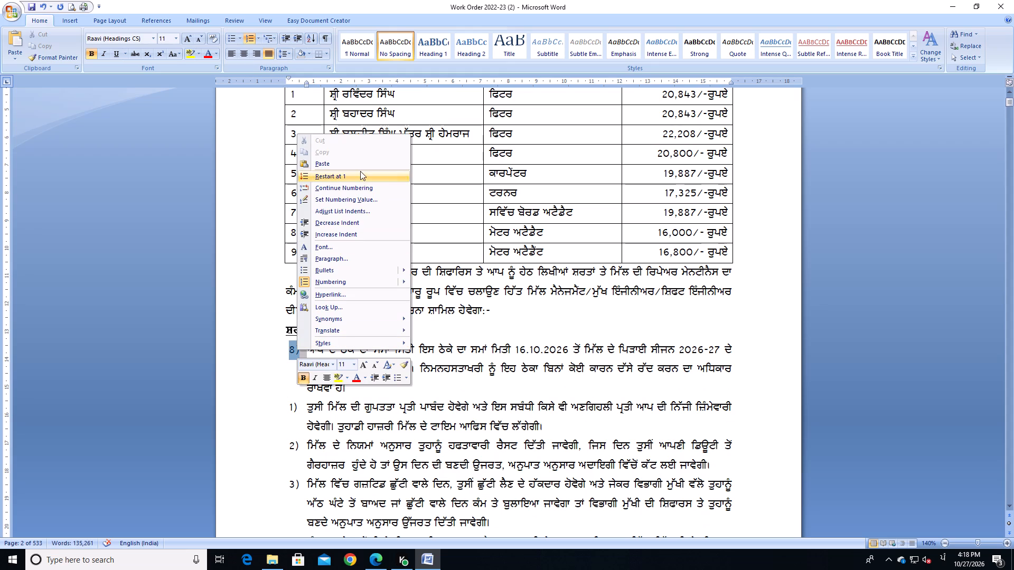
{"action": "left_click", "coordinate": [354, 183]}
{"action": "left_click", "coordinate": [308, 348]}
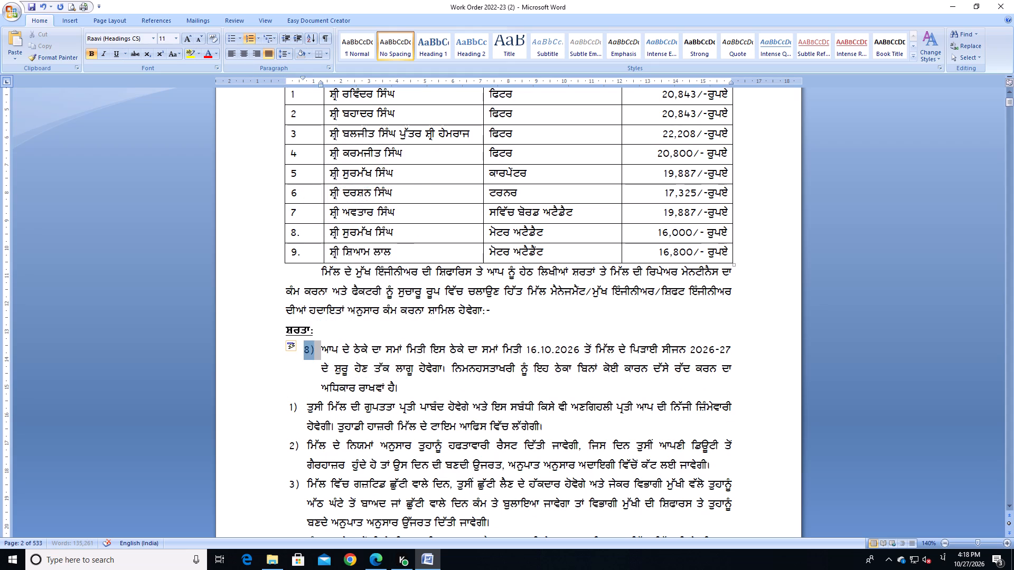
{"action": "right_click", "coordinate": [308, 348]}
{"action": "left_click", "coordinate": [341, 172]}
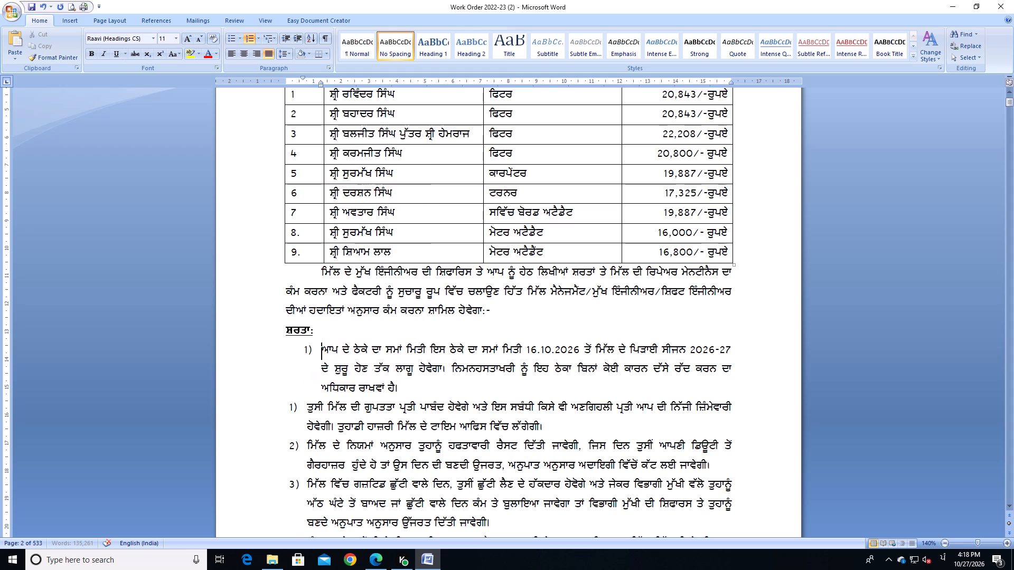
{"action": "left_click", "coordinate": [409, 388]}
{"action": "key", "text": "Delete"}
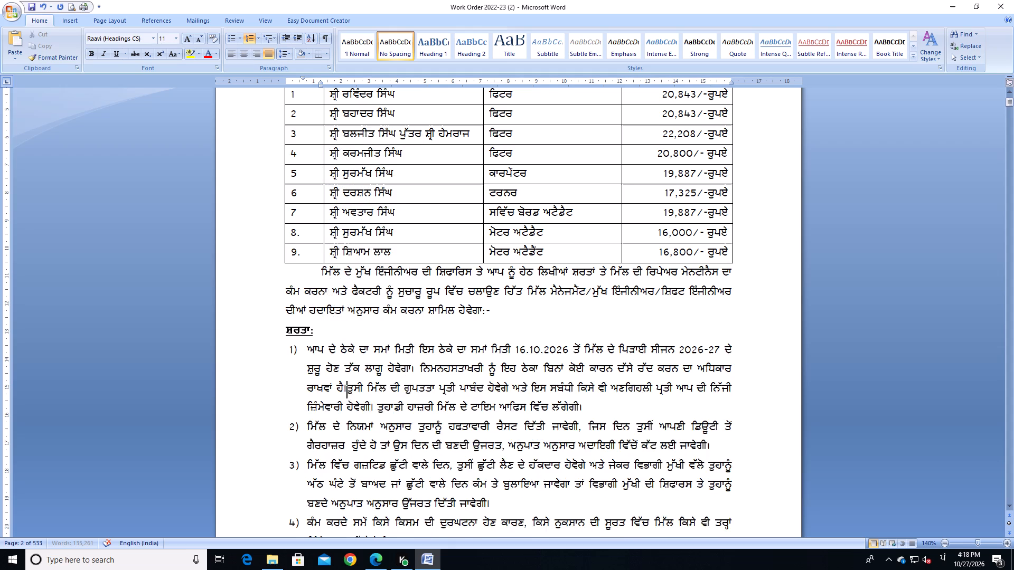
{"action": "key", "text": "Return"}
Review the tables and conditions of the two copied orders on the first two pages.
{"action": "scroll", "coordinate": [424, 407], "scroll_direction": "down", "scroll_amount": 7}
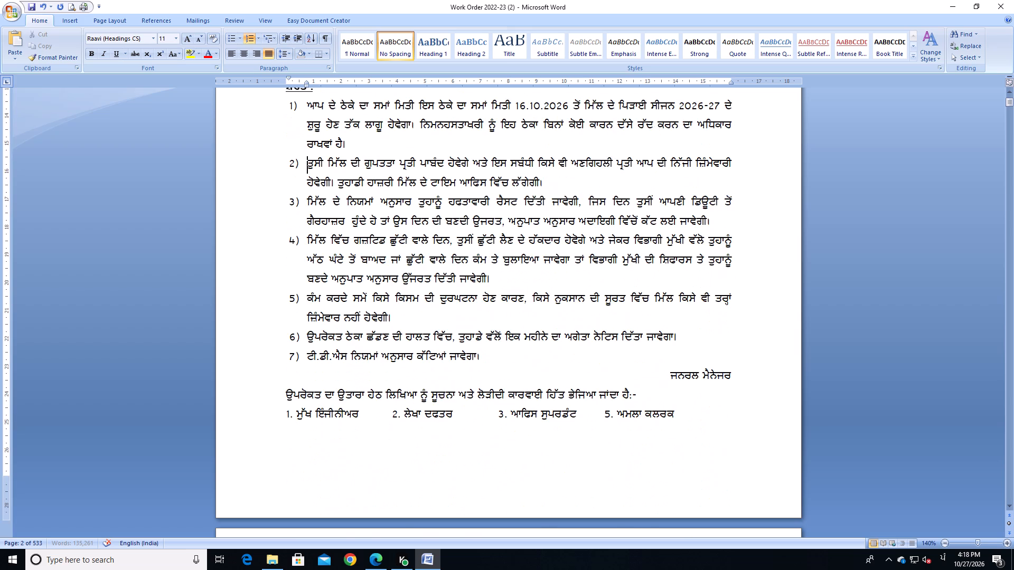
{"action": "scroll", "coordinate": [465, 440], "scroll_direction": "up", "scroll_amount": 8}
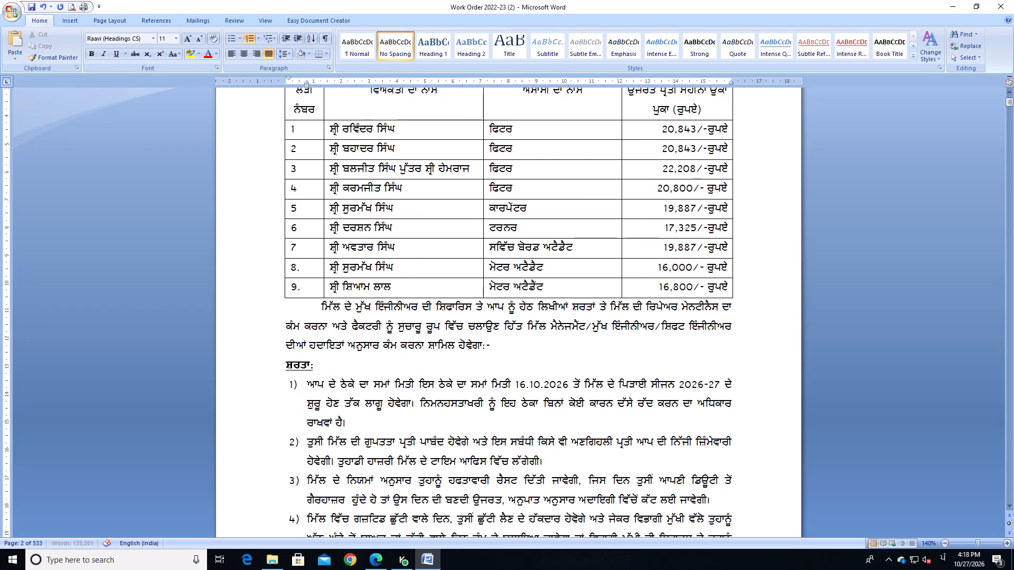
{"action": "scroll", "coordinate": [564, 395], "scroll_direction": "up", "scroll_amount": 6}
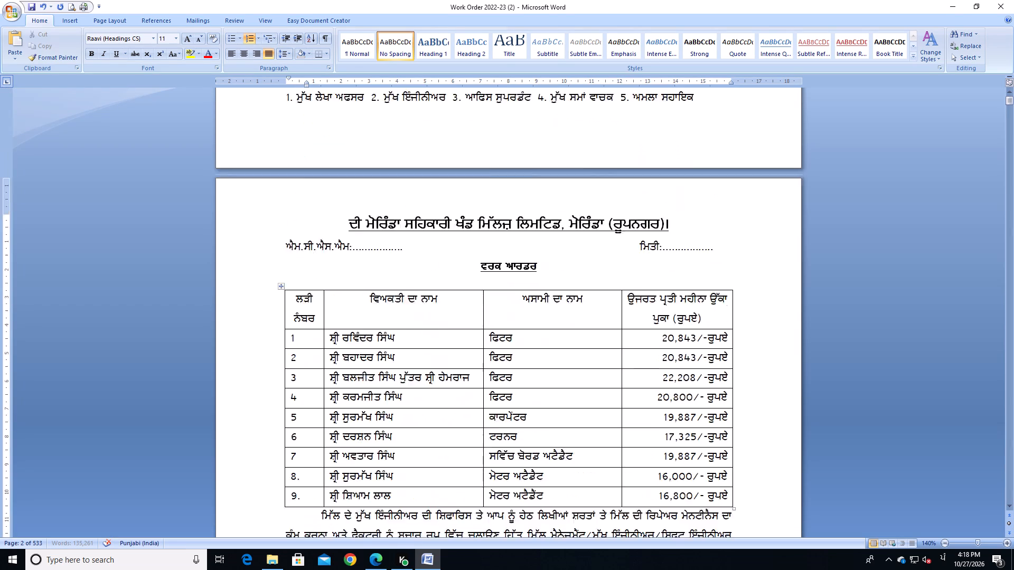
{"action": "scroll", "coordinate": [564, 395], "scroll_direction": "up", "scroll_amount": 1}
{"action": "scroll", "coordinate": [564, 395], "scroll_direction": "down", "scroll_amount": 6}
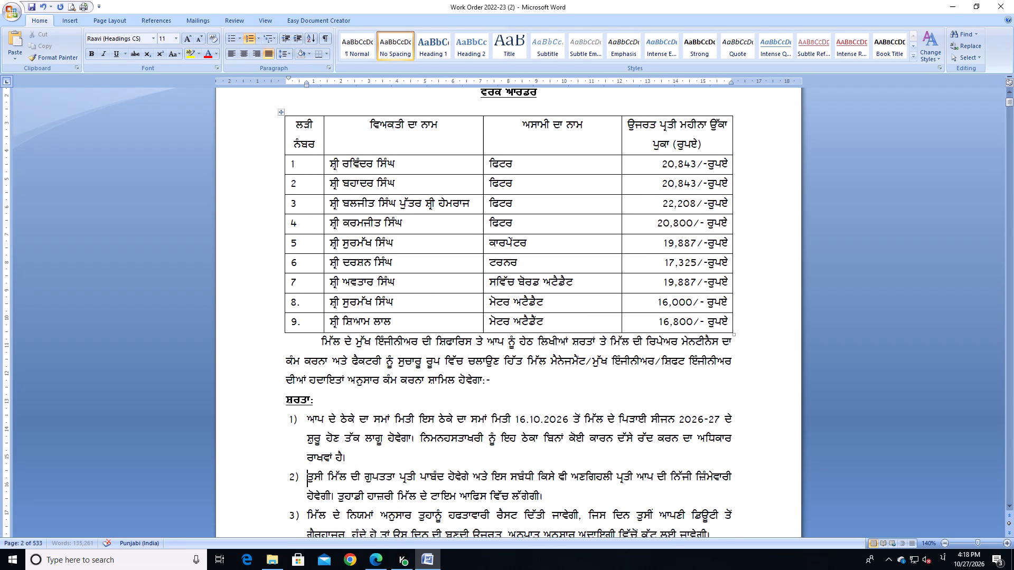
{"action": "scroll", "coordinate": [564, 395], "scroll_direction": "up", "scroll_amount": 20}
{"action": "scroll", "coordinate": [564, 395], "scroll_direction": "up", "scroll_amount": 2}
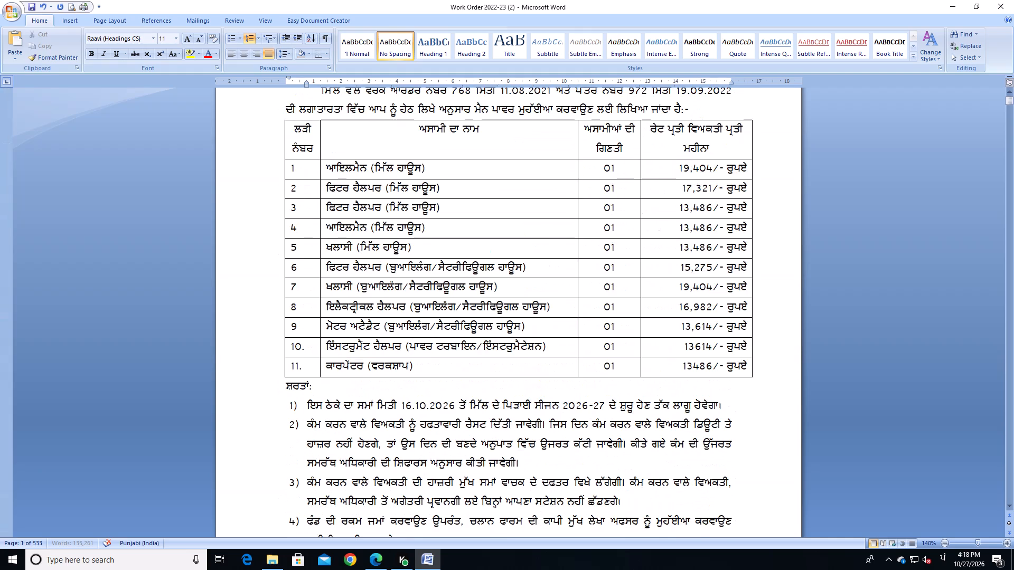
{"action": "scroll", "coordinate": [564, 395], "scroll_direction": "up", "scroll_amount": 4}
Print pages 1-2, containing the manpower order and the nine-person work order.
{"action": "left_click", "coordinate": [560, 387]}
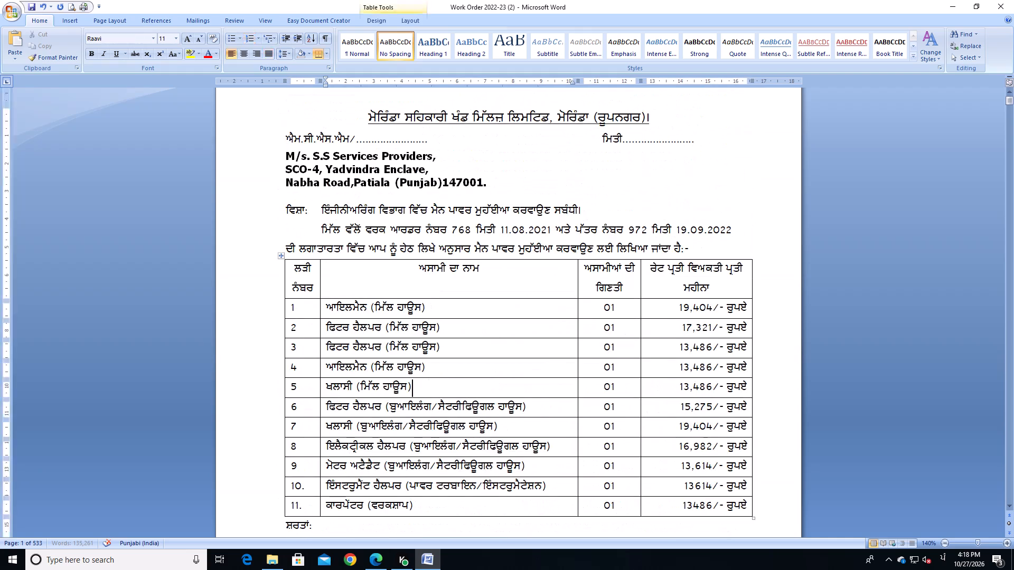
{"action": "key", "text": "ctrl+p"}
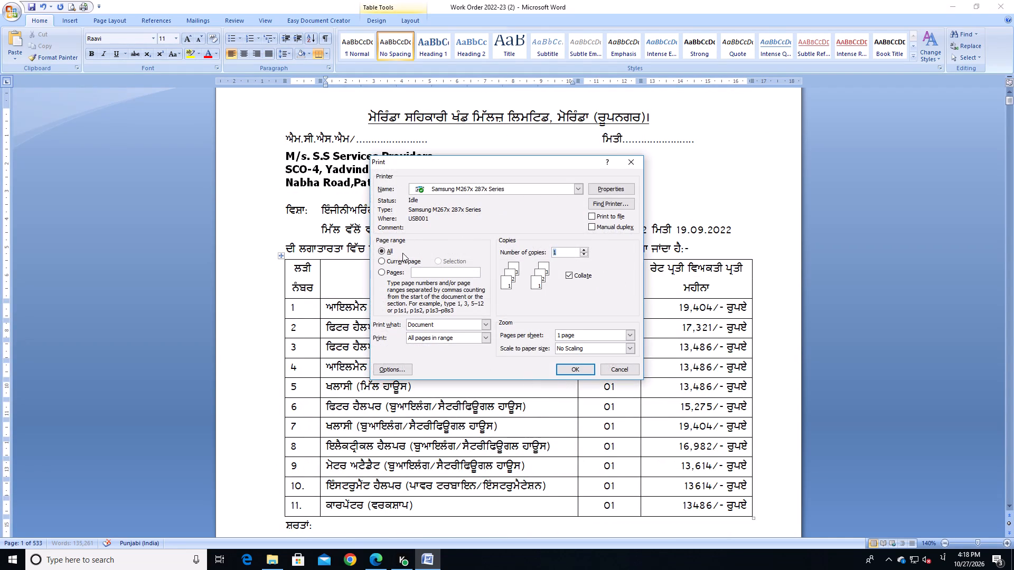
{"action": "left_click", "coordinate": [405, 259]}
{"action": "left_click", "coordinate": [449, 274]}
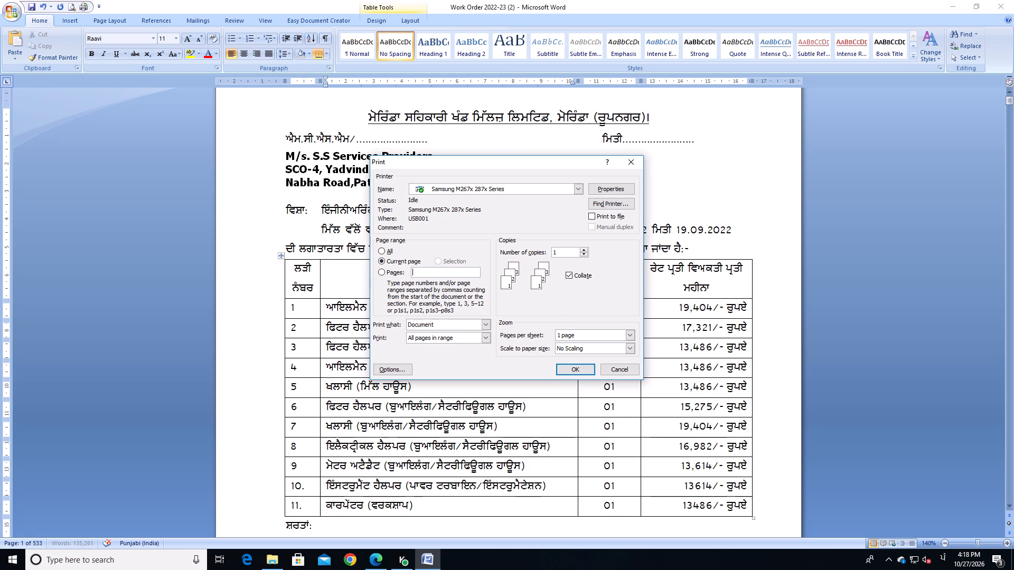
{"action": "type", "text": "1-2"}
{"action": "key", "text": "Return"}
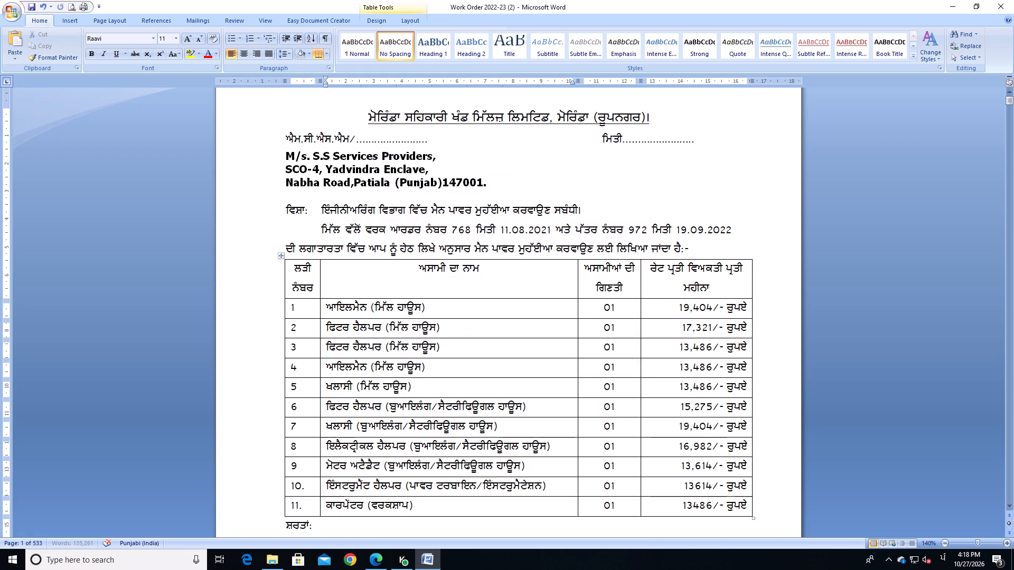
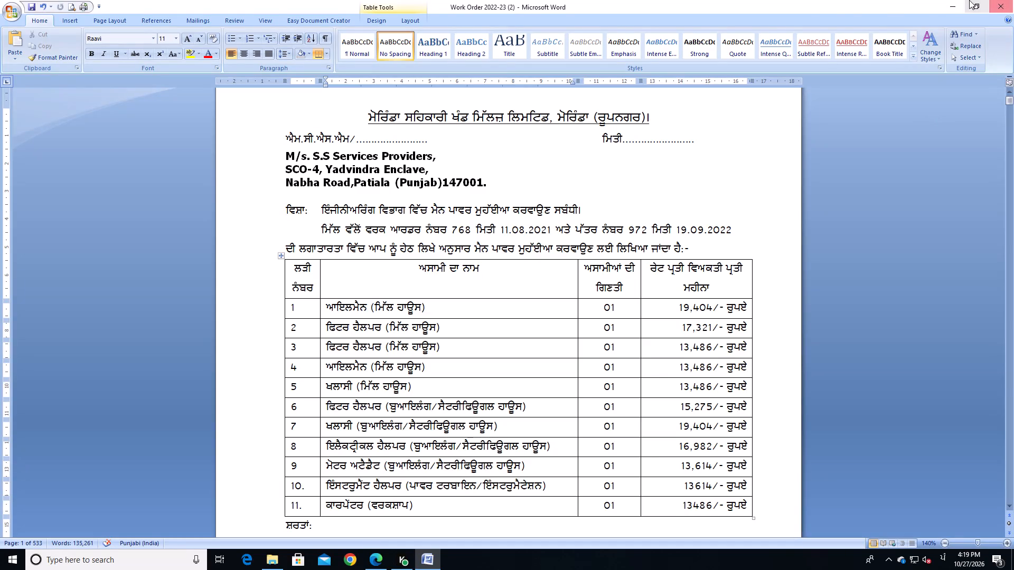
Close the Work Order 2022-23 (2) document and save its changes.
{"action": "left_click", "coordinate": [1011, 1]}
{"action": "left_click", "coordinate": [471, 302]}
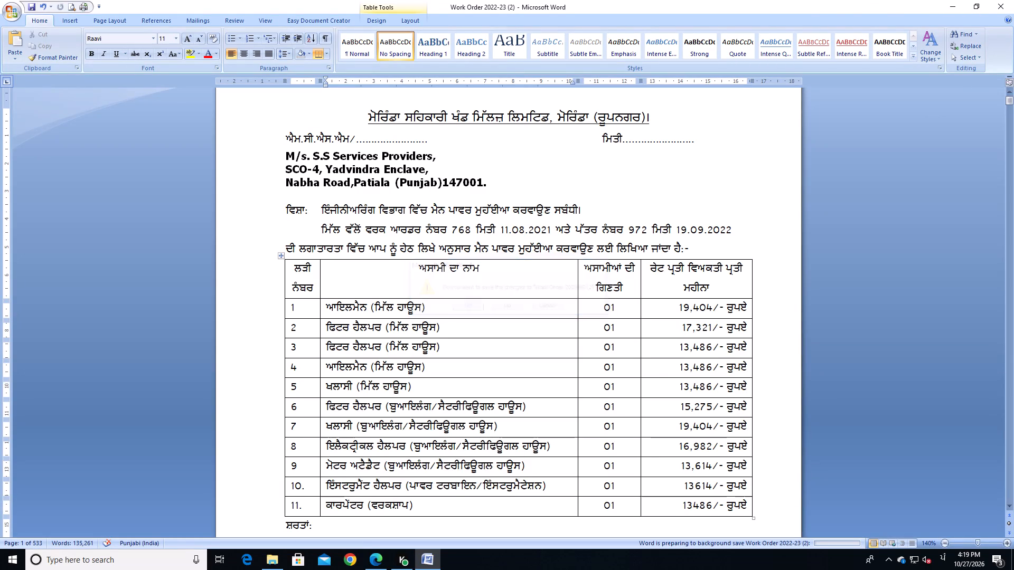